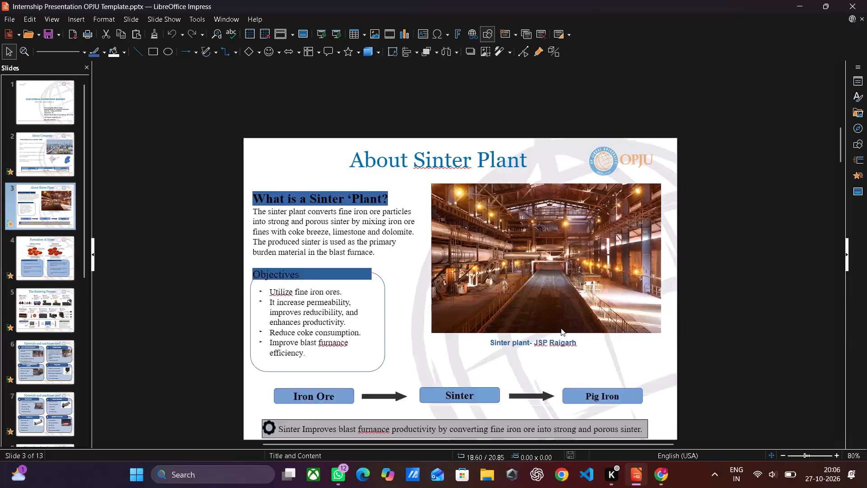
Review all slides of the internship presentation, from the Industrial Internship Report title slide through to the Learning Outcomes & Conclusion slide.
scroll(561, 328, "up", 5)
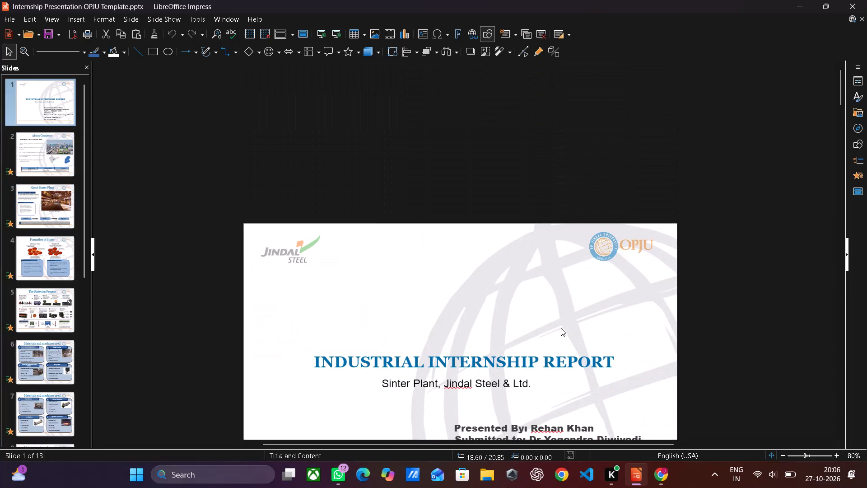
scroll(561, 328, "down", 2)
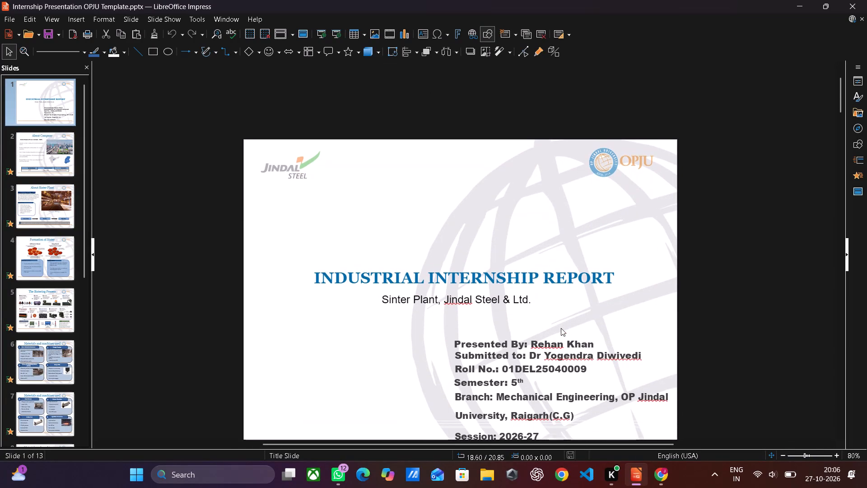
scroll(561, 328, "down", 5)
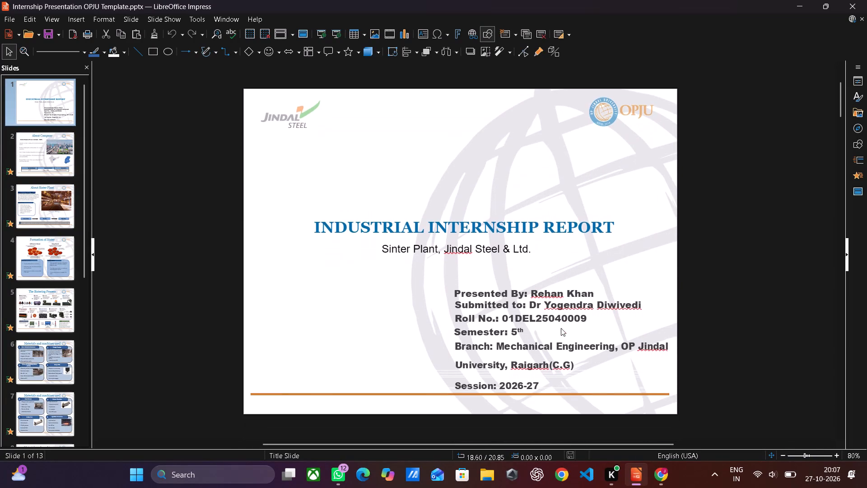
scroll(561, 328, "down", 4)
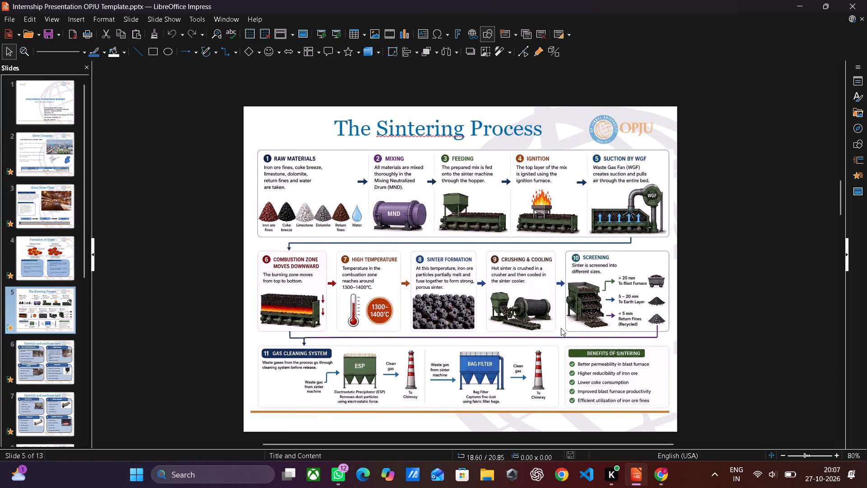
scroll(561, 328, "down", 5)
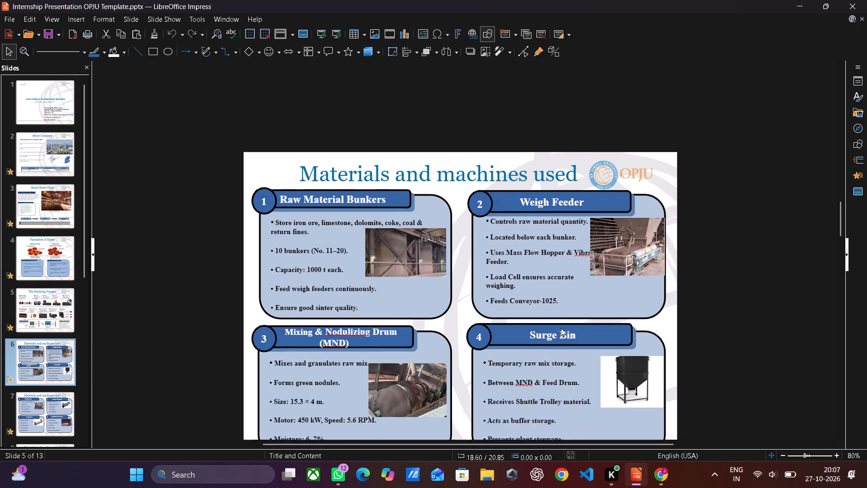
scroll(561, 328, "down", 9)
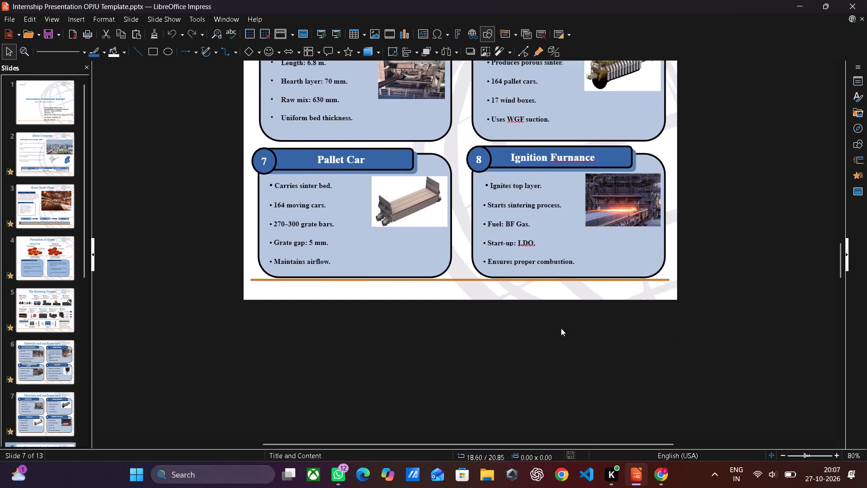
scroll(561, 328, "down", 5)
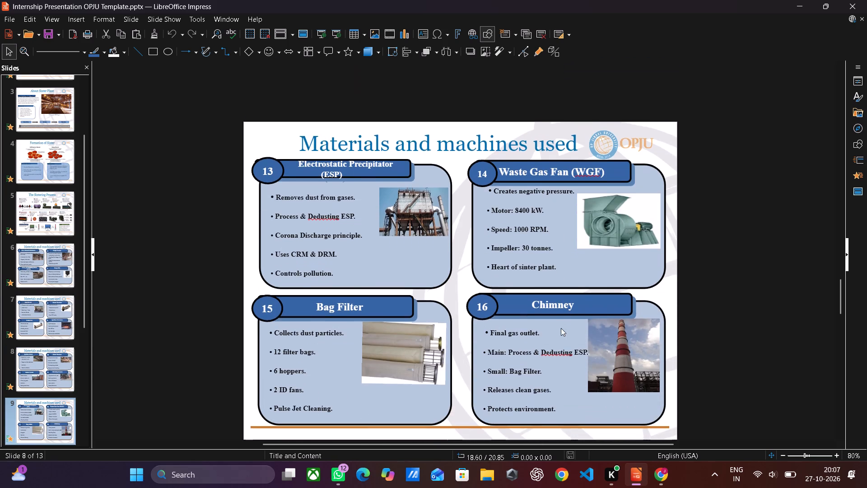
scroll(561, 328, "down", 7)
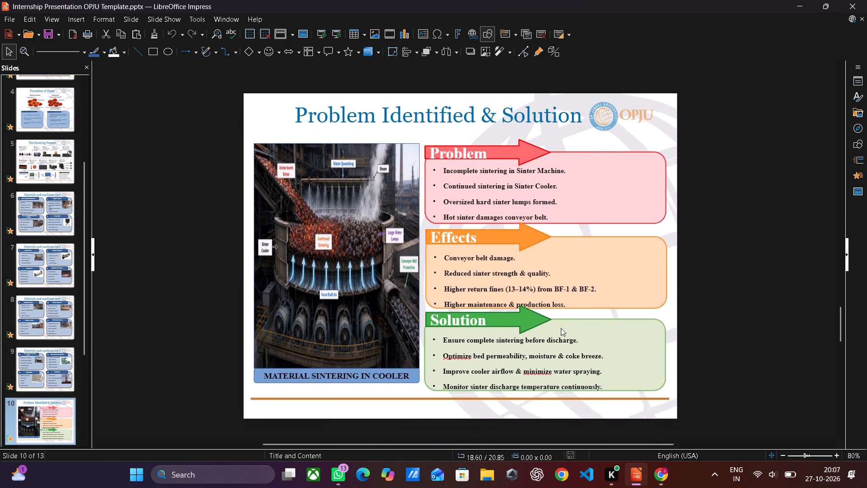
scroll(561, 328, "down", 5)
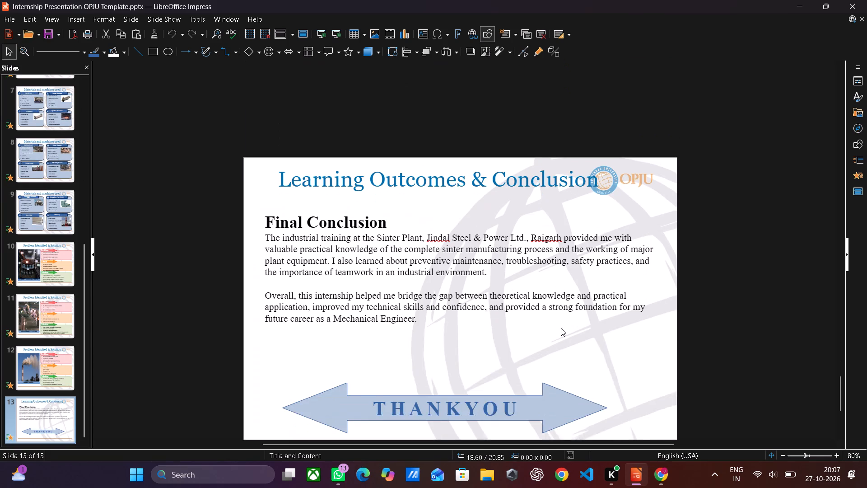
scroll(561, 328, "down", 1)
scroll(561, 328, "up", 1)
scroll(561, 328, "down", 1)
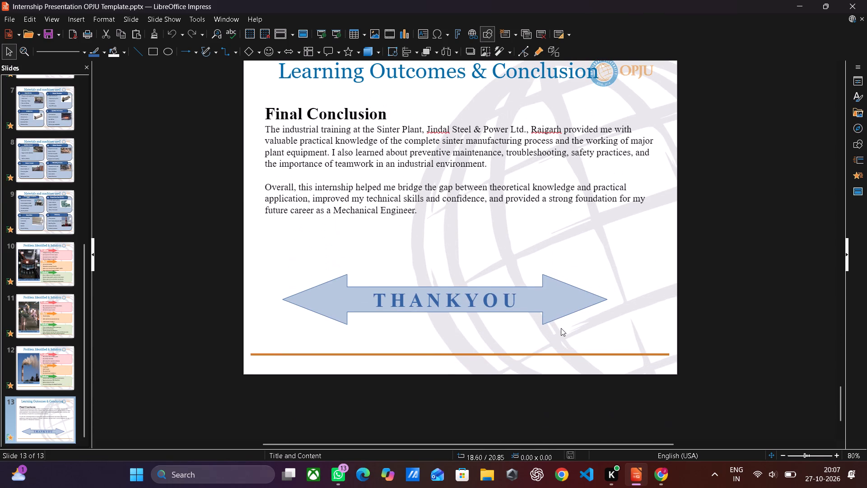
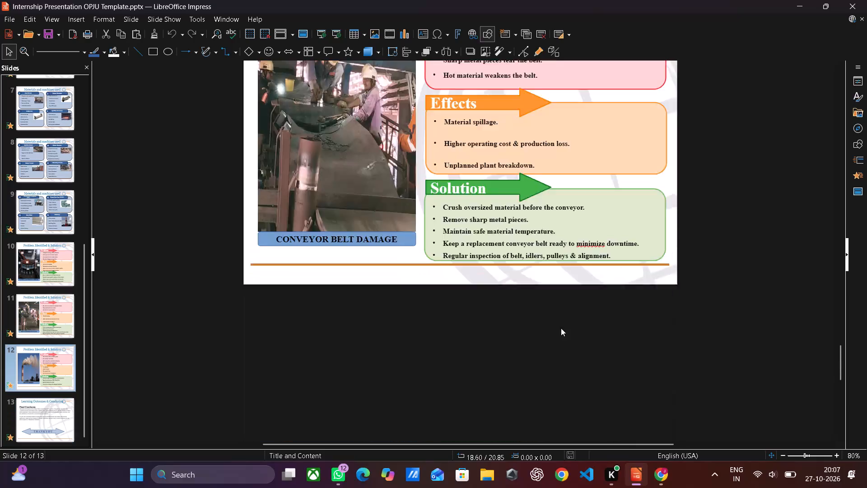
Look back over the About Company and About Sinter Plant slides and return to the Industrial Internship Report title slide.
scroll(561, 328, "up", 4)
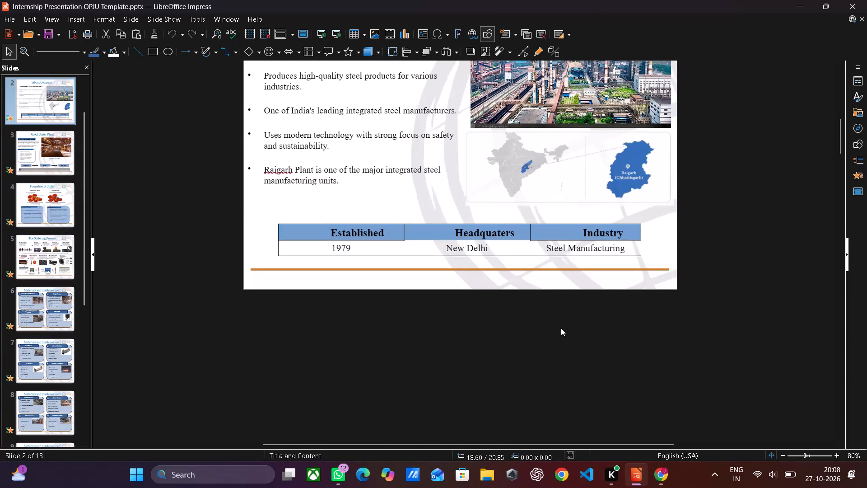
scroll(561, 328, "up", 5)
scroll(561, 328, "down", 1)
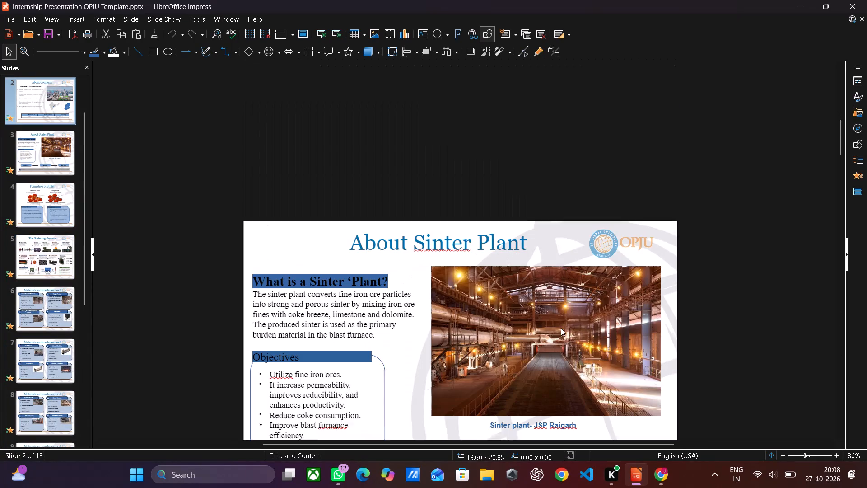
scroll(561, 328, "down", 3)
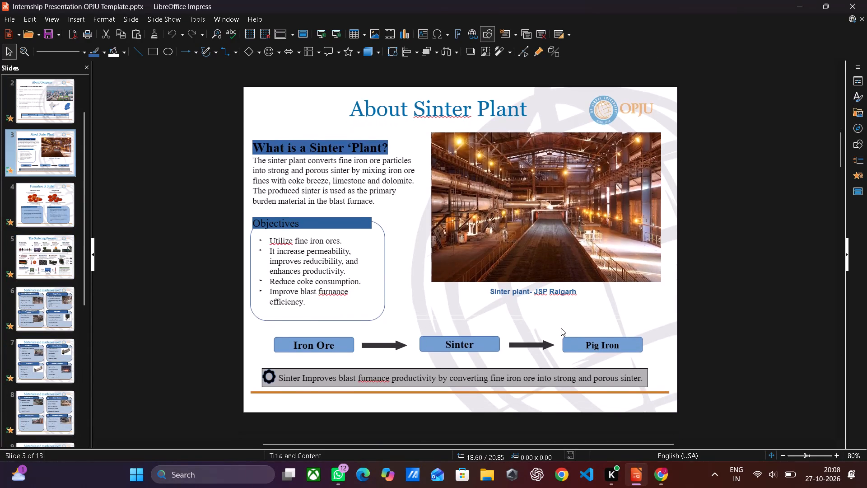
scroll(561, 328, "down", 3)
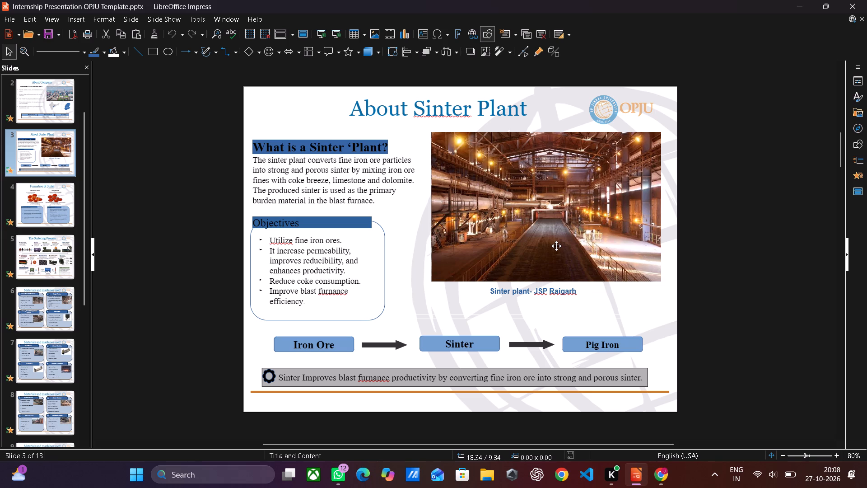
scroll(556, 246, "up", 3)
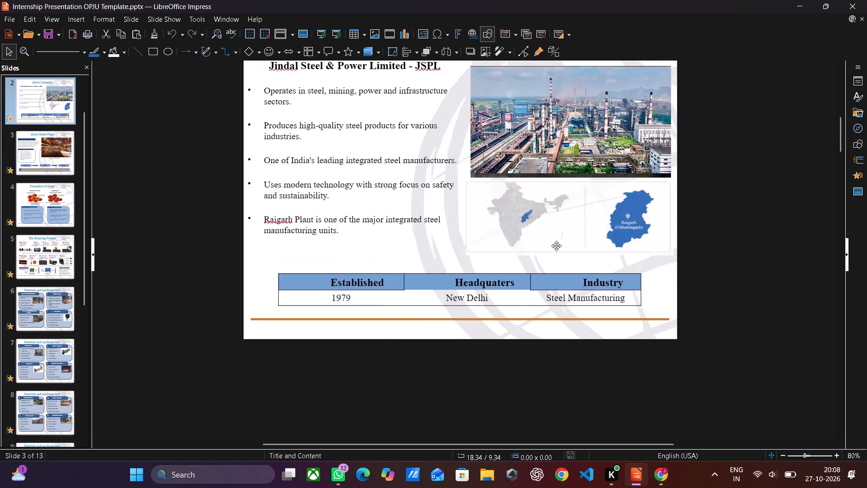
scroll(556, 246, "up", 8)
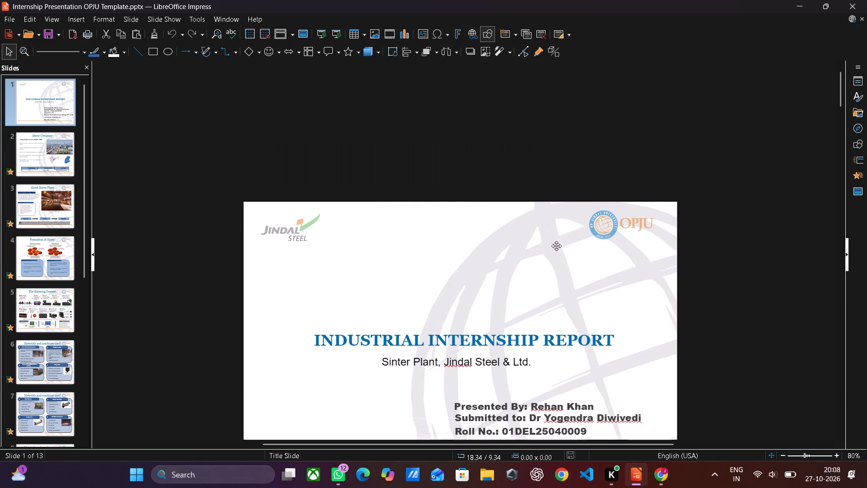
scroll(556, 246, "up", 1)
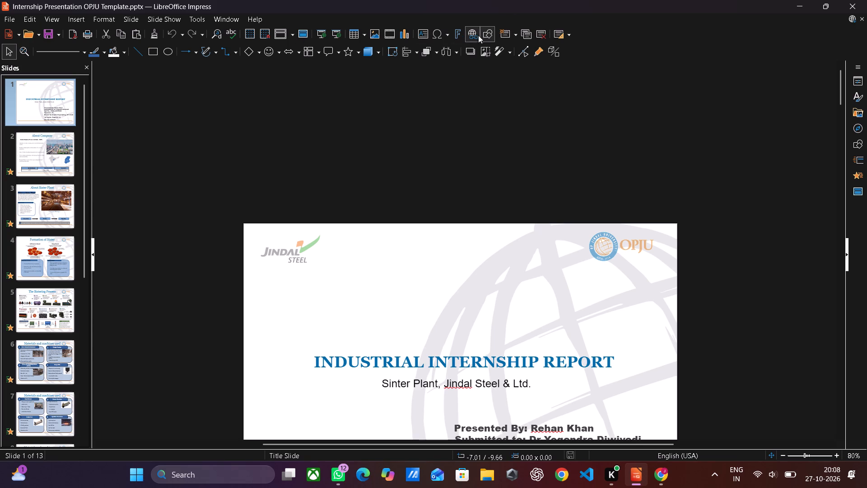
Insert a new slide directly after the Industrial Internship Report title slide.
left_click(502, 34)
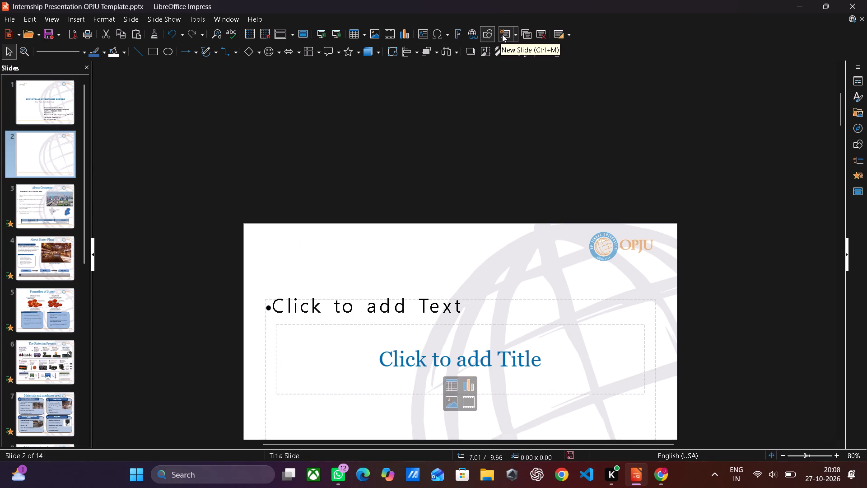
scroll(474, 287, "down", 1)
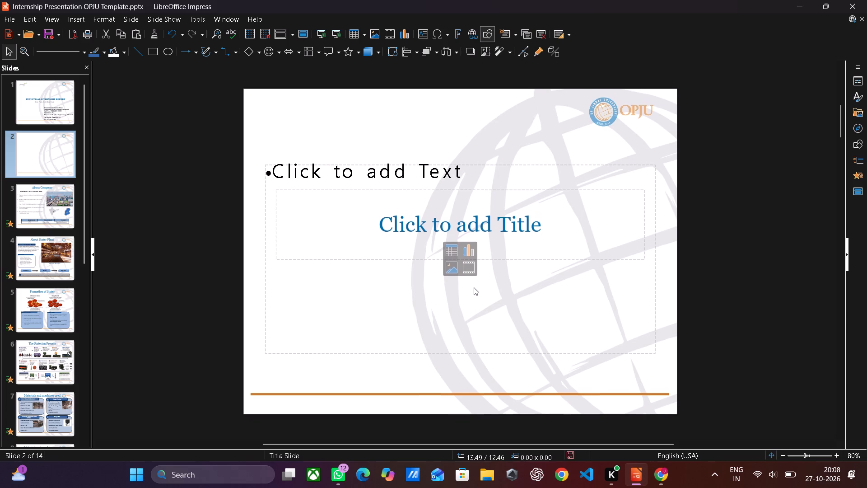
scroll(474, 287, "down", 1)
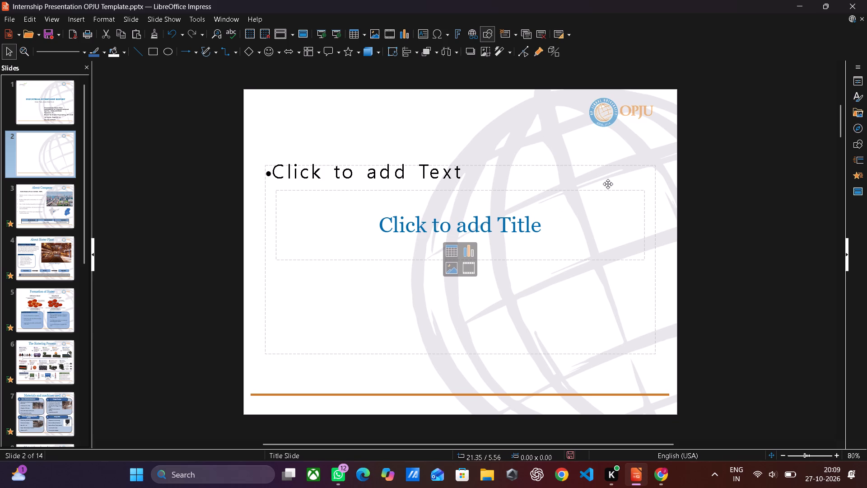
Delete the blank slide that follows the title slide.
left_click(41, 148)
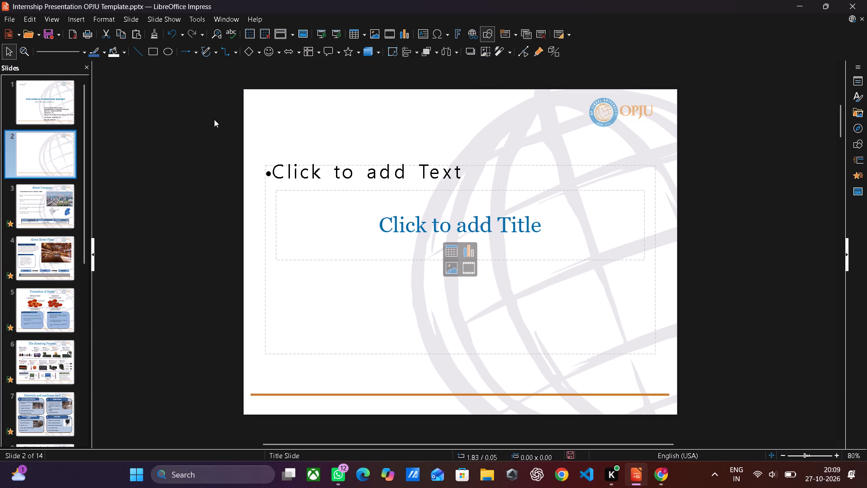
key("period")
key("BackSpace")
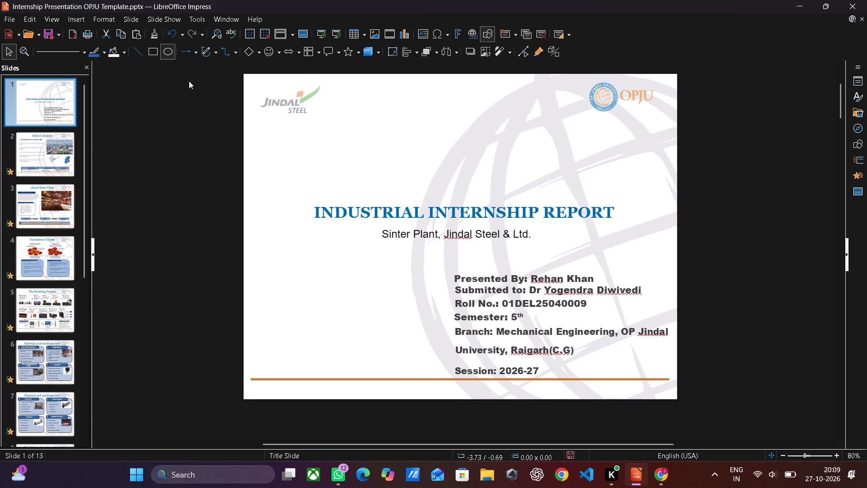
Add a new slide with the Title and Content layout of the About Company slide and place it directly after the title slide.
left_click(71, 155)
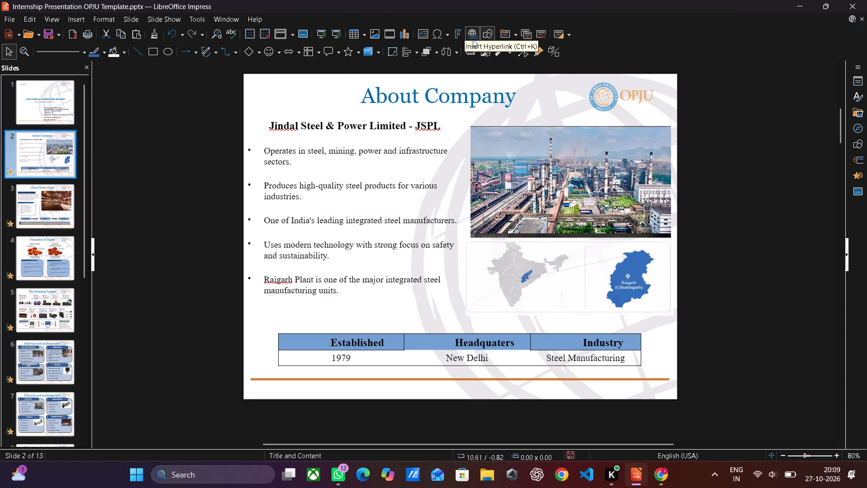
left_click(500, 32)
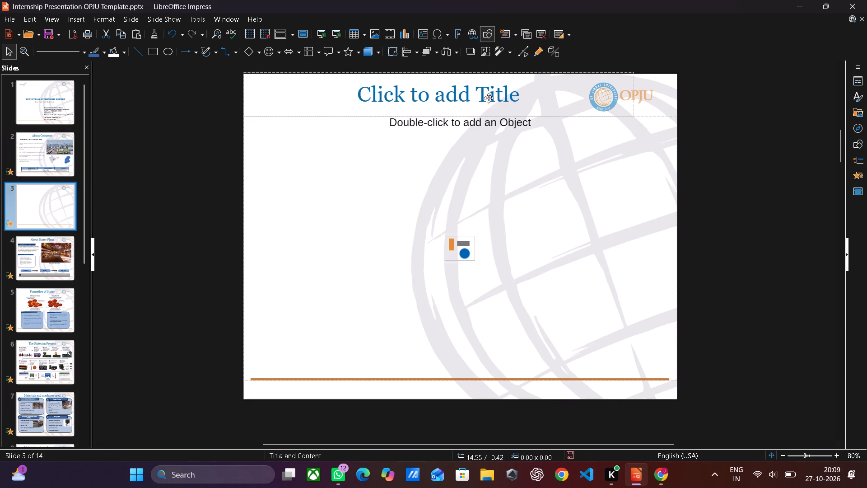
left_click_drag(415, 221, 404, 202)
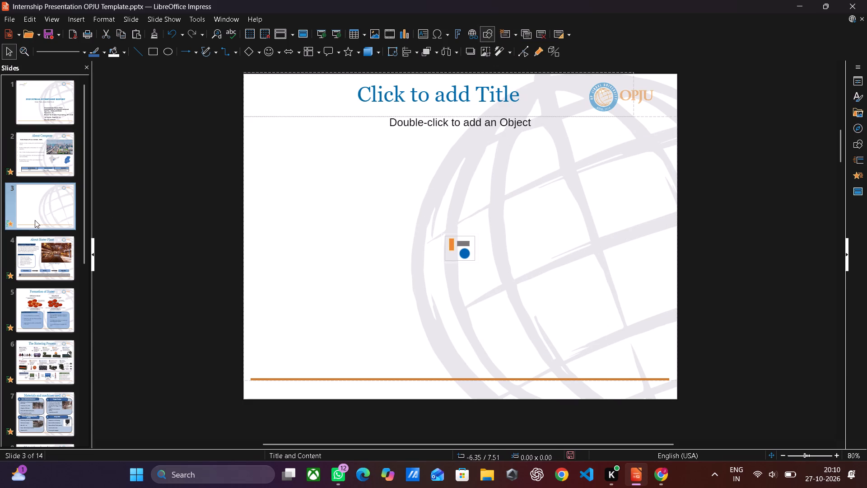
left_click_drag(33, 219, 45, 132)
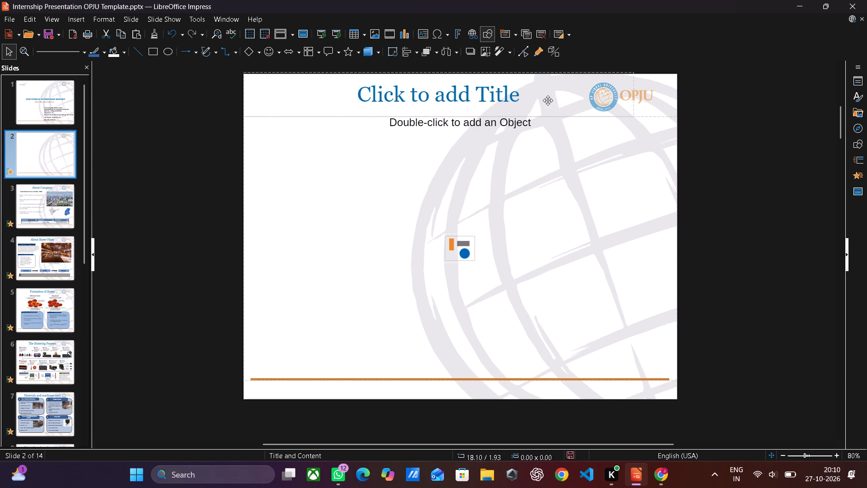
Enter "Contents" as the title of the new slide 2.
left_click(534, 97)
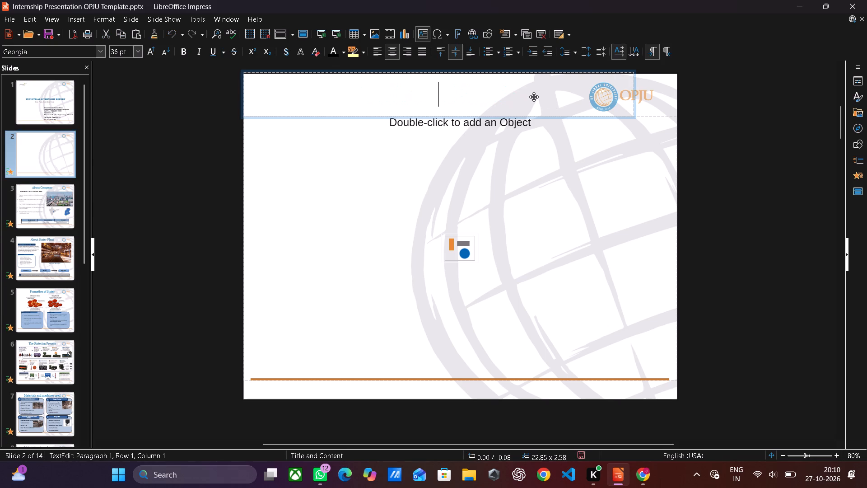
key("shift+c")
type("ontents")
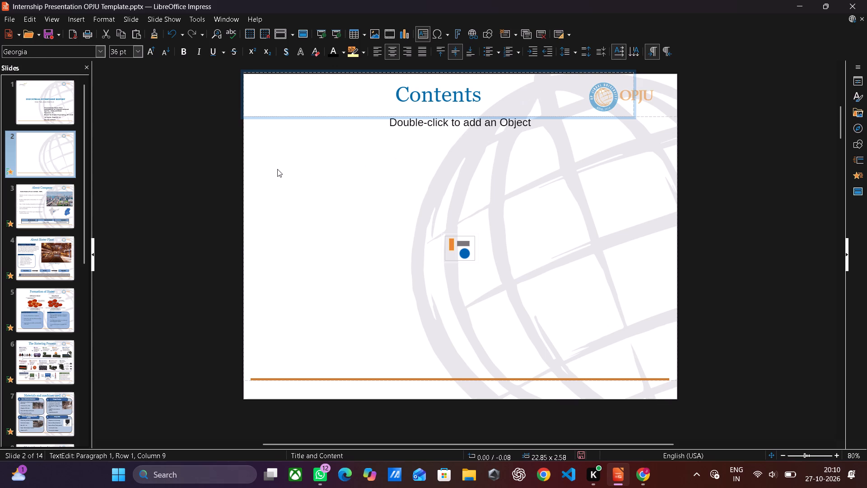
left_click(277, 169)
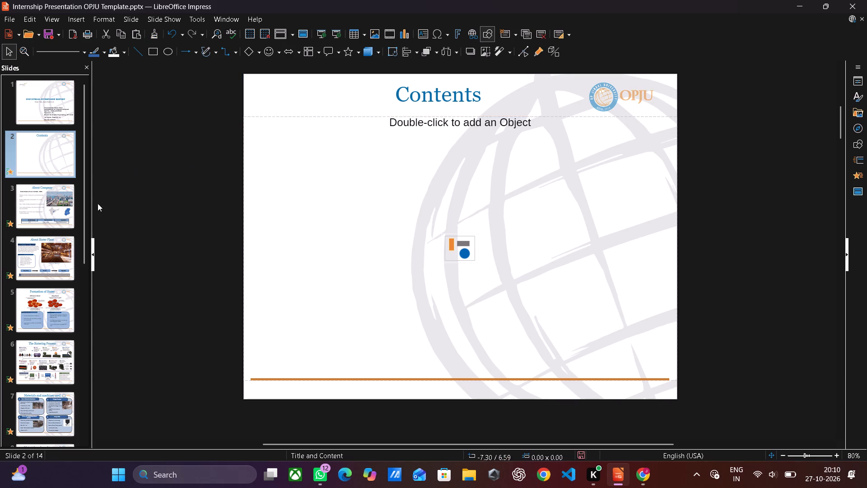
Examine the slide titles from About Company through Learning Outcomes & Conclusion for the contents list, and return to the Contents slide.
left_click(58, 207)
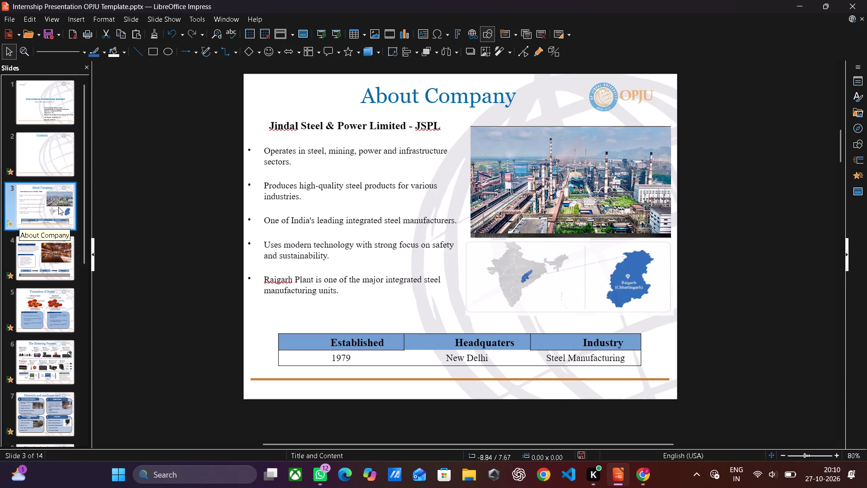
left_click(33, 146)
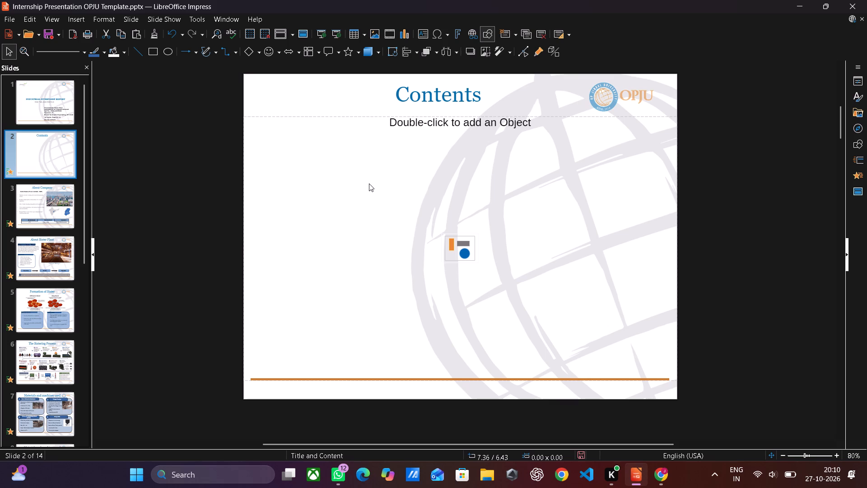
left_click(49, 211)
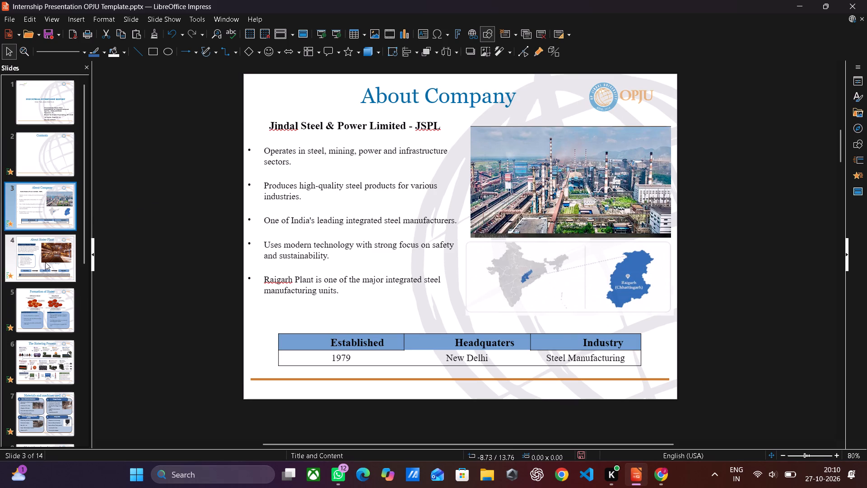
left_click(45, 262)
left_click(48, 308)
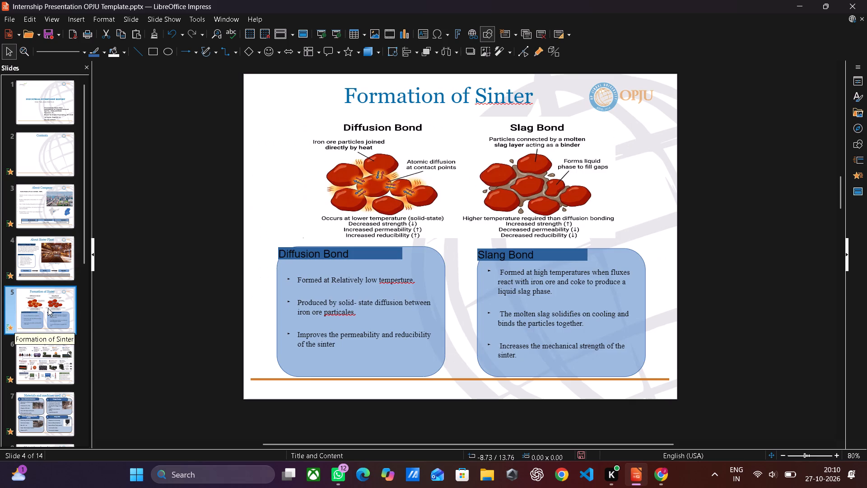
scroll(48, 308, "down", 2)
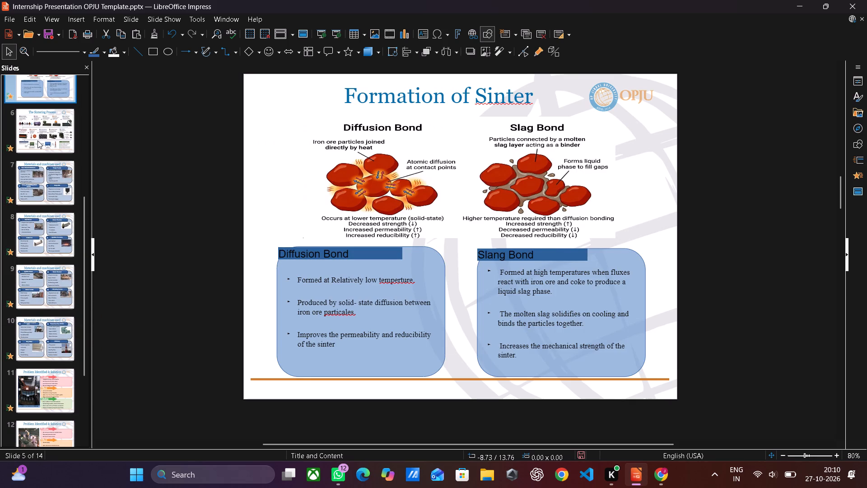
left_click(37, 141)
left_click(50, 176)
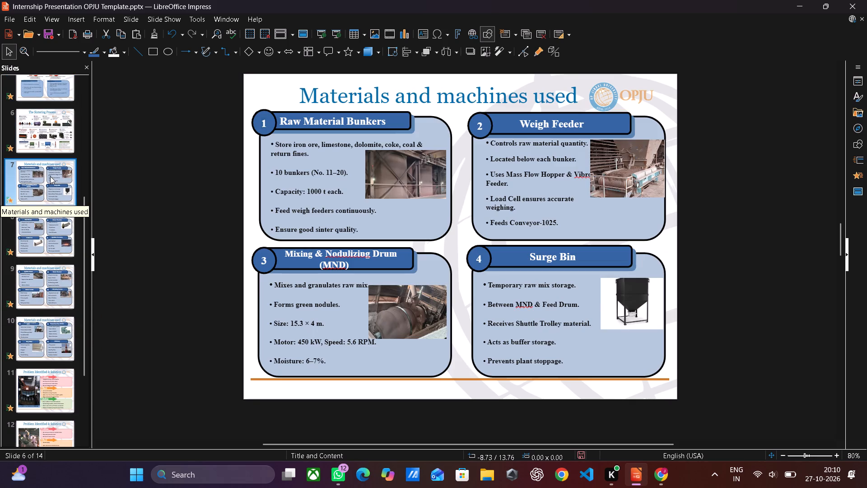
scroll(50, 176, "down", 2)
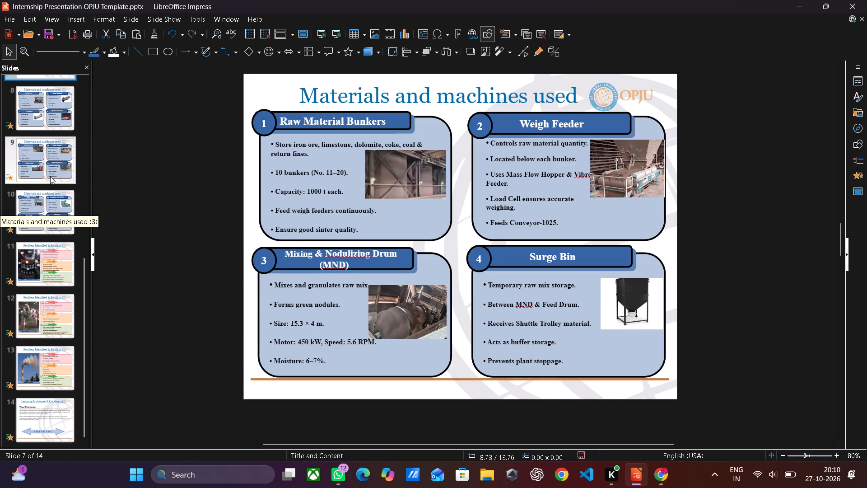
left_click(58, 258)
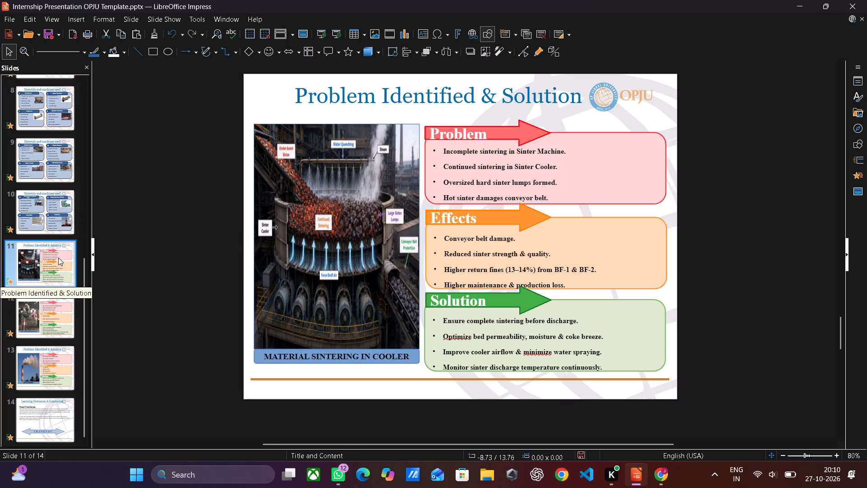
scroll(58, 258, "down", 1)
left_click(33, 417)
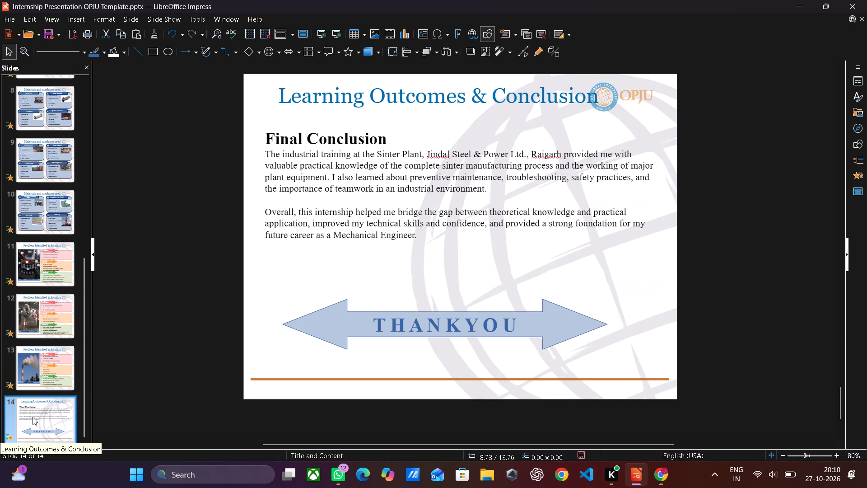
scroll(45, 319, "up", 4)
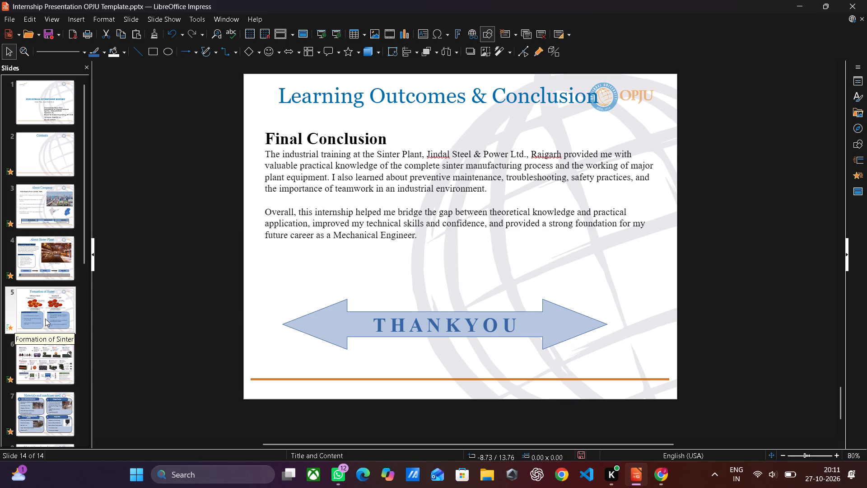
scroll(45, 319, "up", 7)
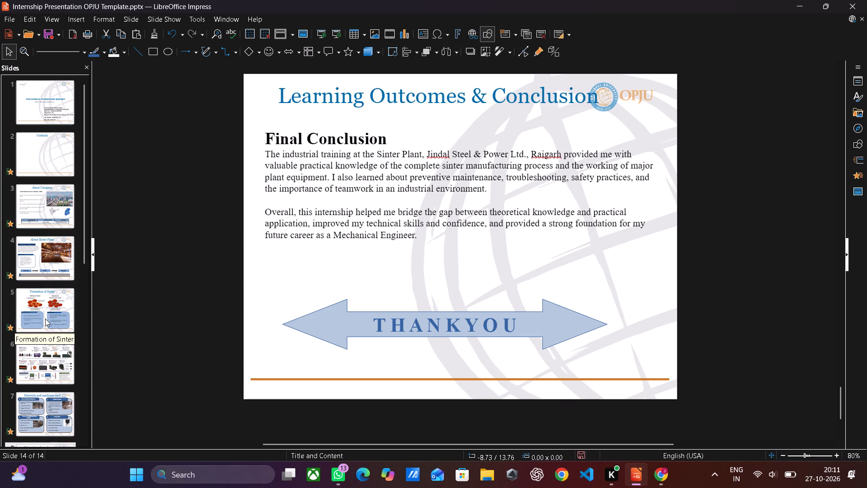
left_click(69, 142)
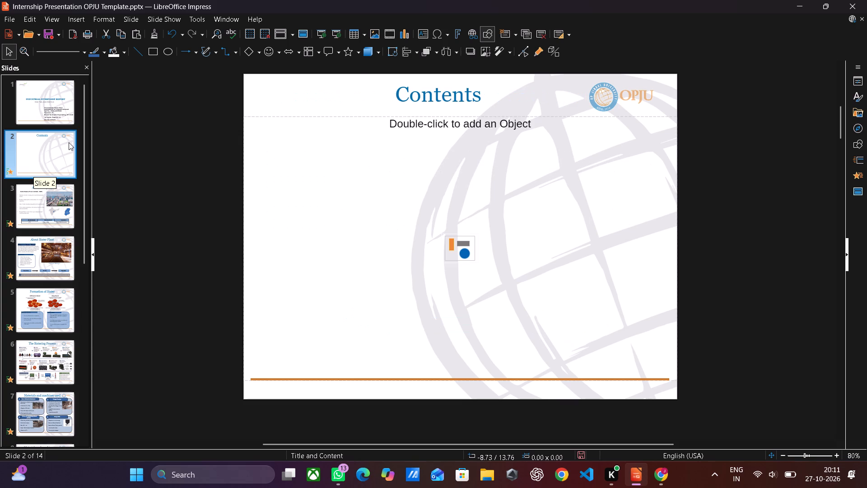
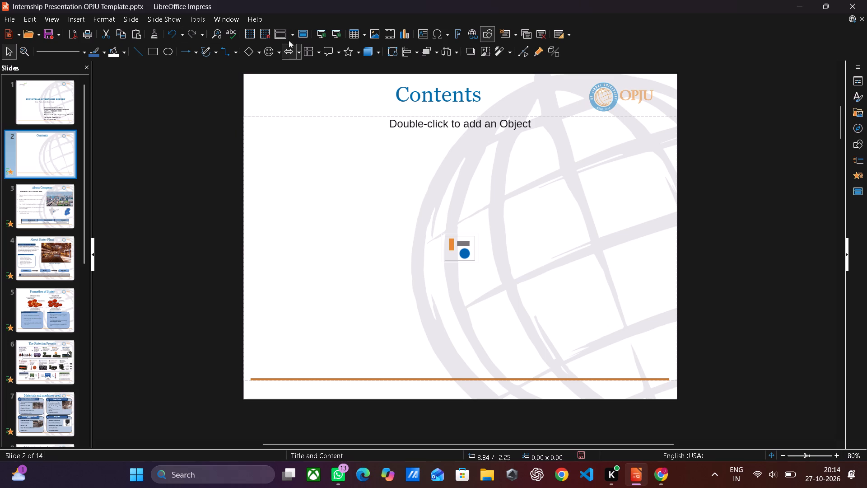
Insert a table with three columns and two rows into the content area of the Contents slide.
left_click(358, 31)
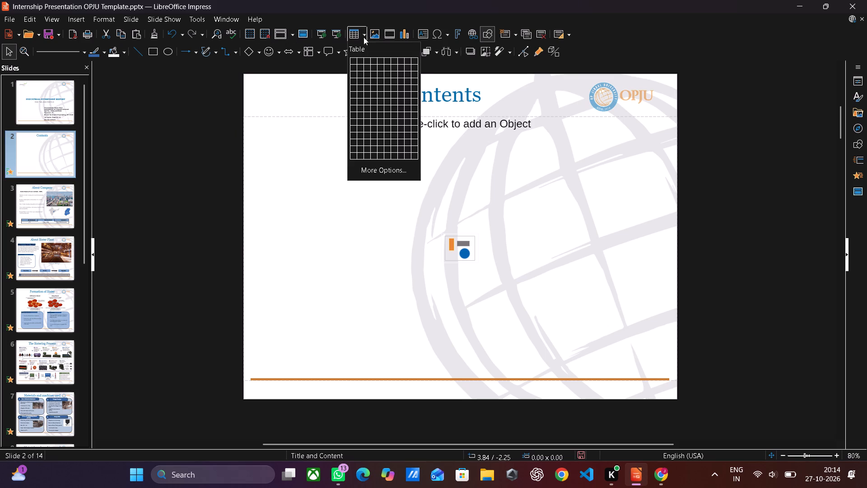
left_click(368, 64)
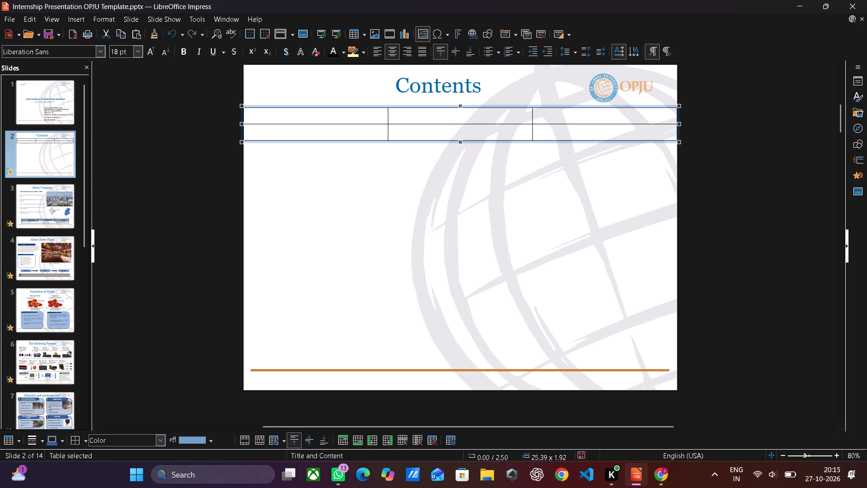
Move the table down to the middle of the slide, about 8.3 cm from its upper edge.
left_click_drag(466, 131, 469, 159)
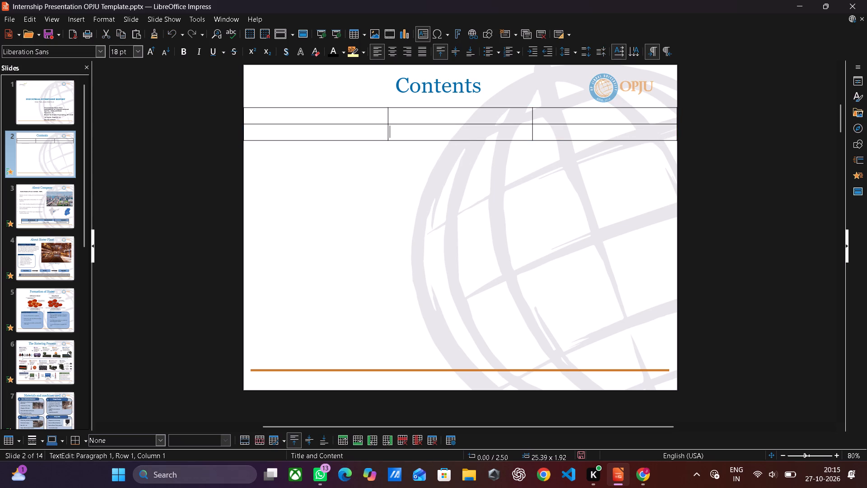
left_click(446, 120)
left_click_drag(527, 105, 527, 163)
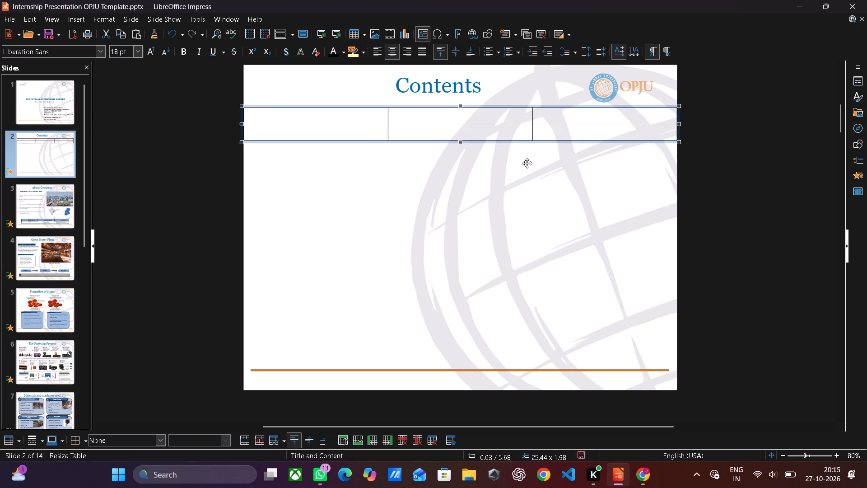
left_click_drag(527, 163, 524, 204)
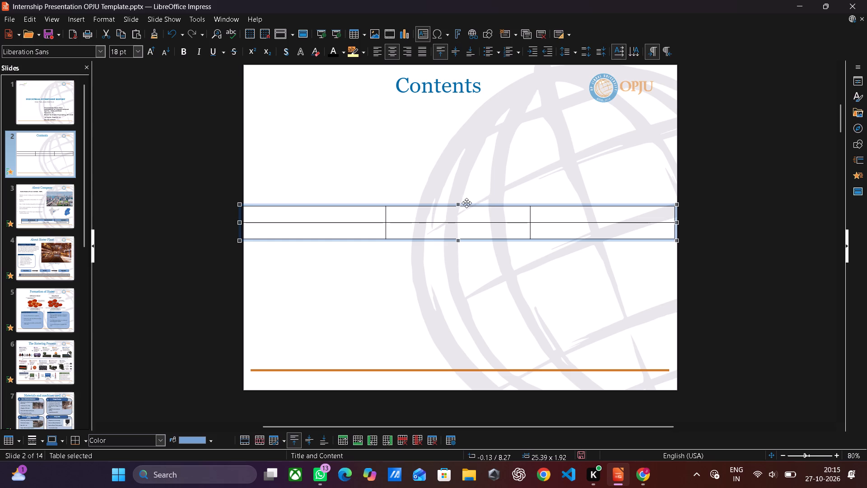
Stretch the table upward and downward to a height of about 11.1 cm.
left_click_drag(457, 204, 462, 139)
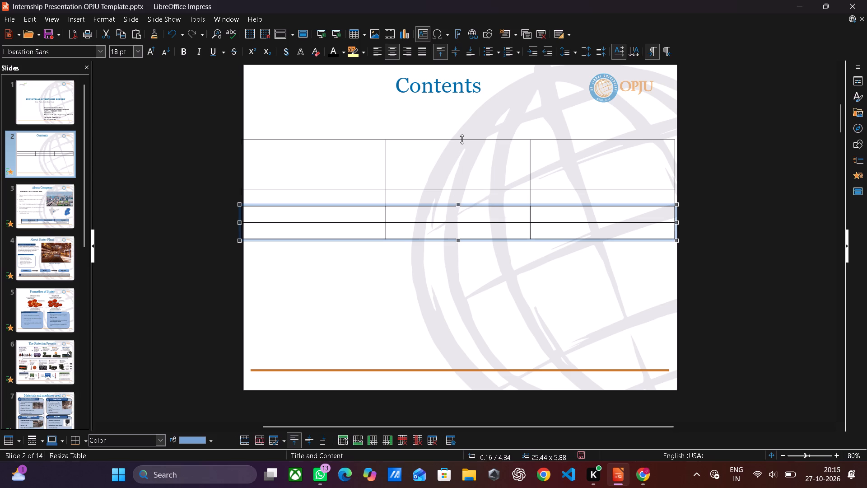
left_click_drag(462, 139, 463, 134)
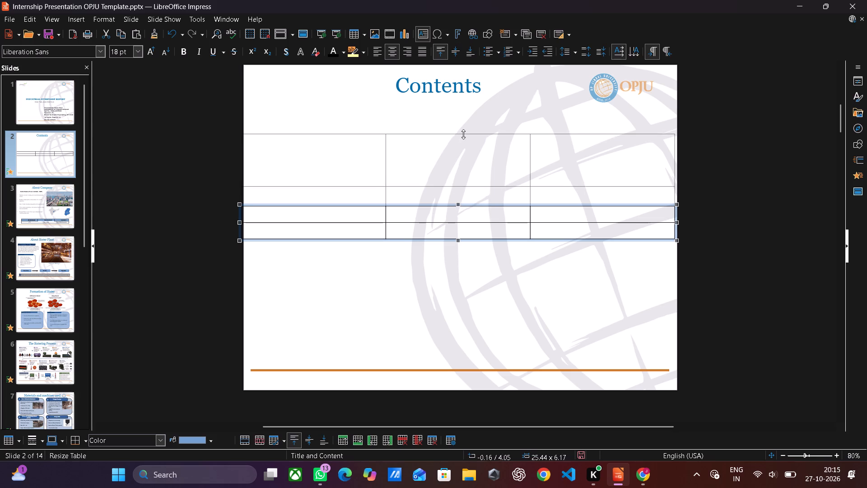
left_click_drag(456, 238, 456, 257)
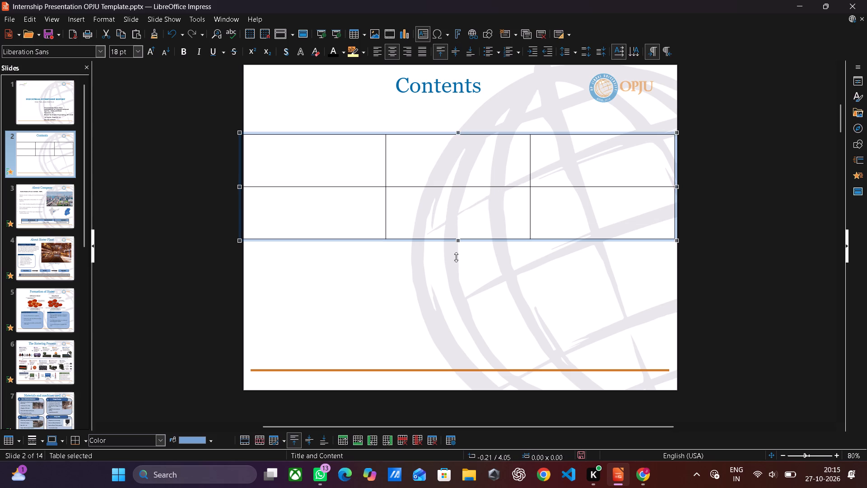
left_click_drag(456, 257, 458, 317)
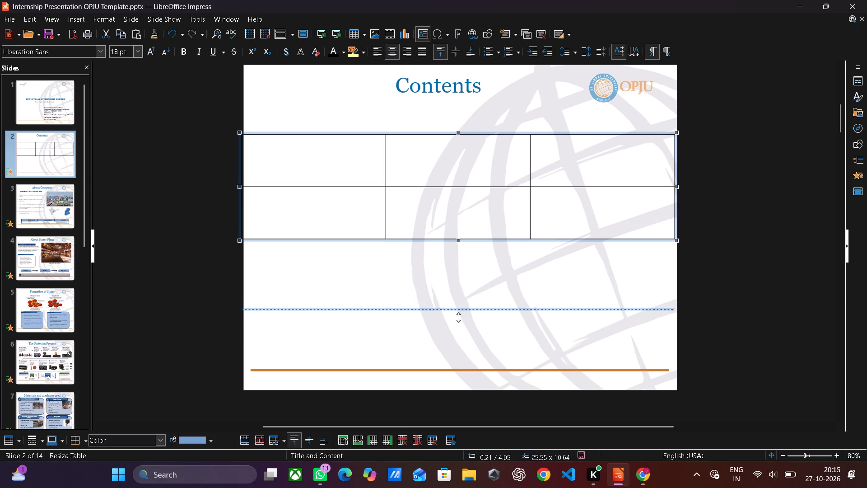
left_click_drag(458, 317, 461, 324)
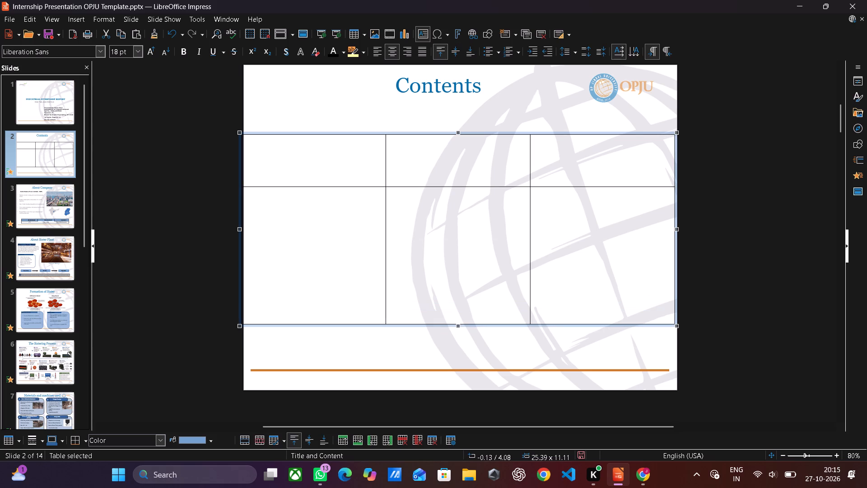
Lower the border between the two rows so the first row is taller and the table is about 13.5 cm high.
left_click(447, 188)
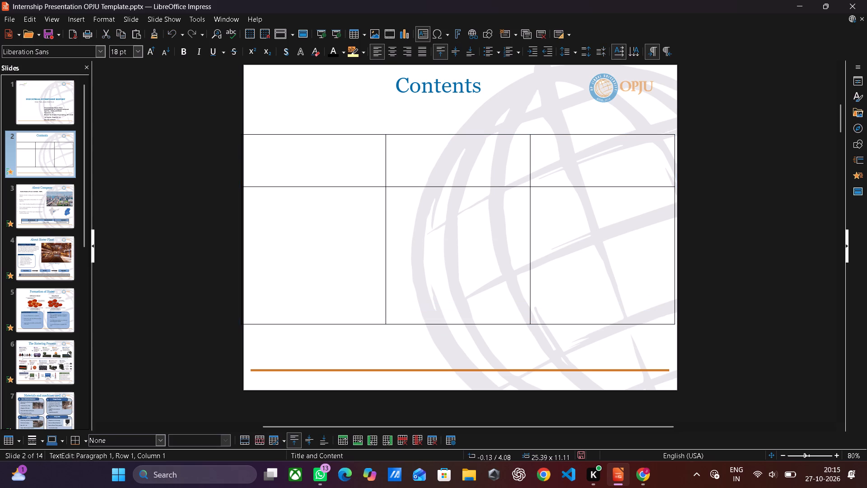
left_click(448, 186)
left_click(435, 185)
left_click(513, 213)
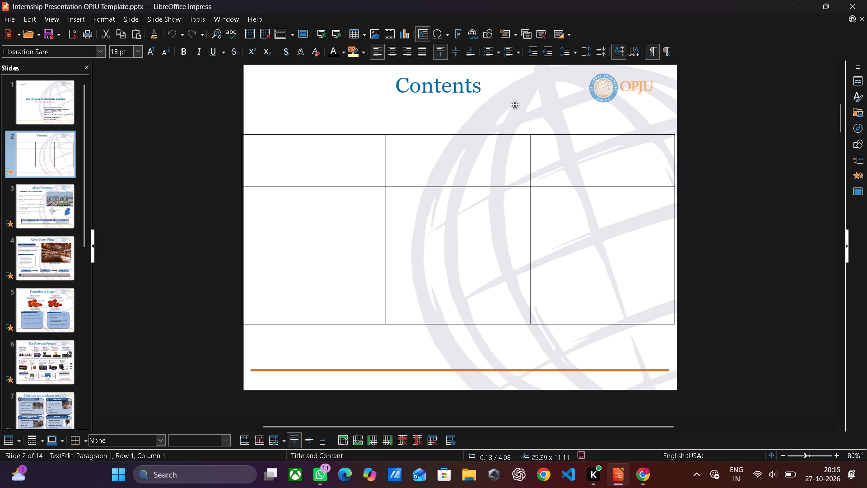
left_click(515, 104)
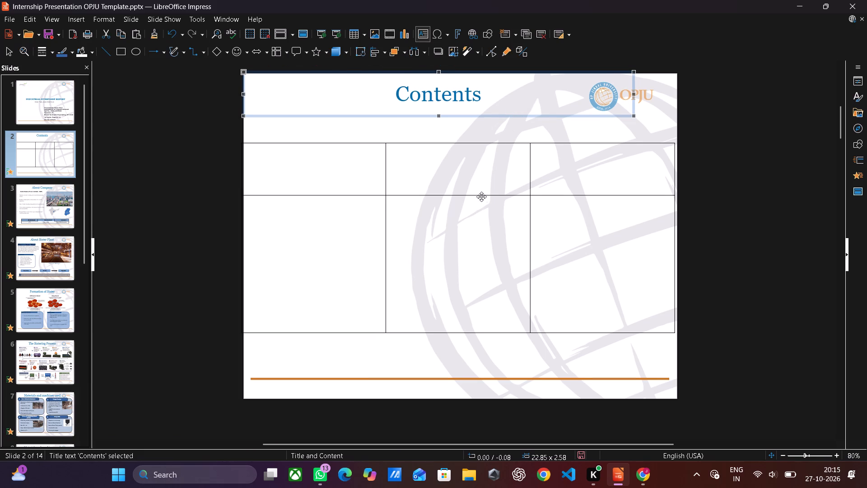
left_click(481, 201)
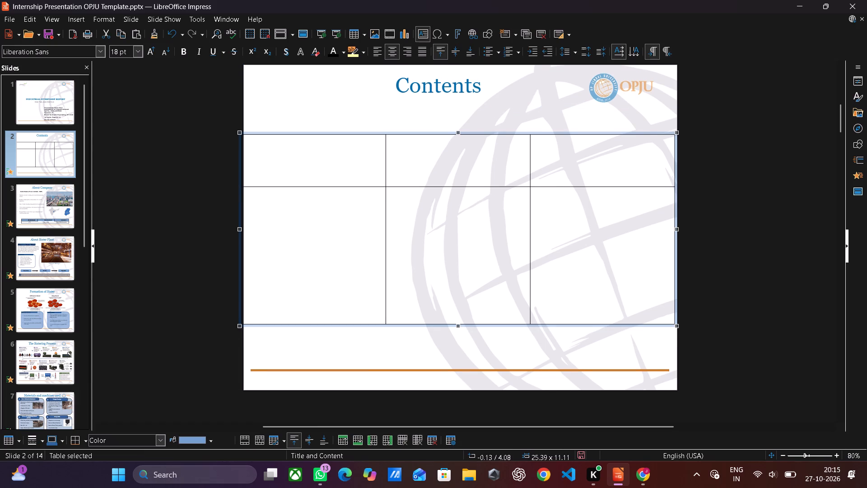
left_click_drag(484, 187, 489, 225)
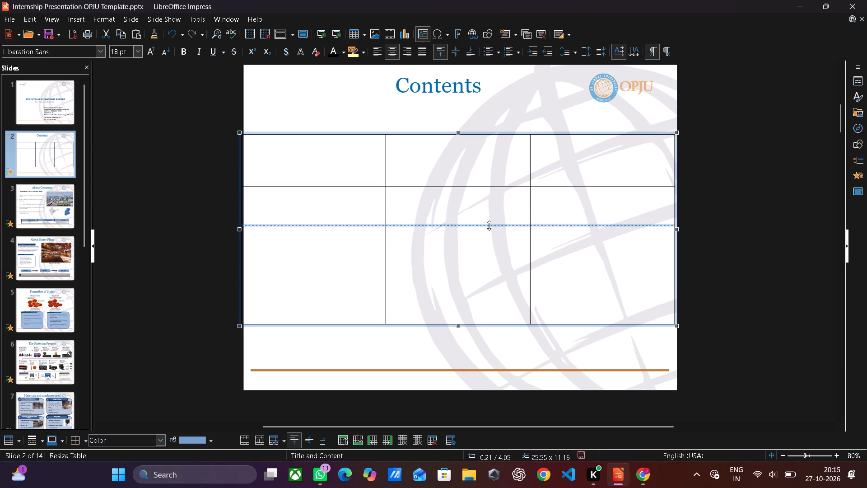
left_click_drag(489, 225, 490, 222)
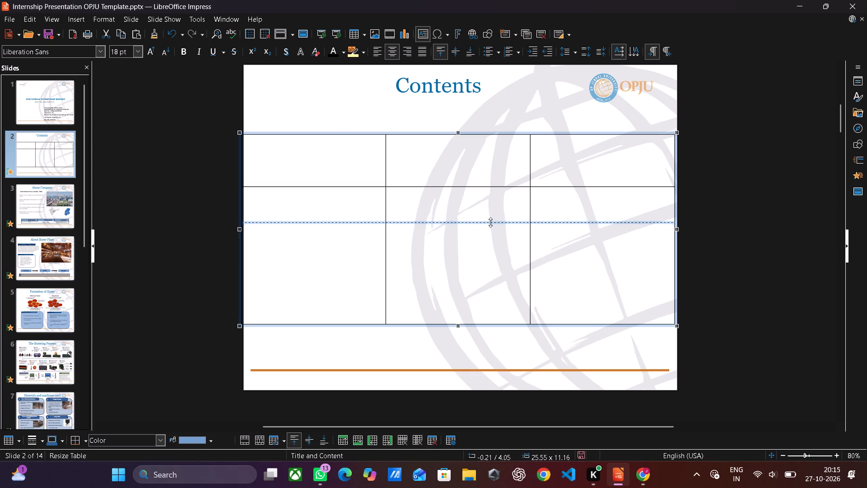
left_click_drag(490, 222, 490, 227)
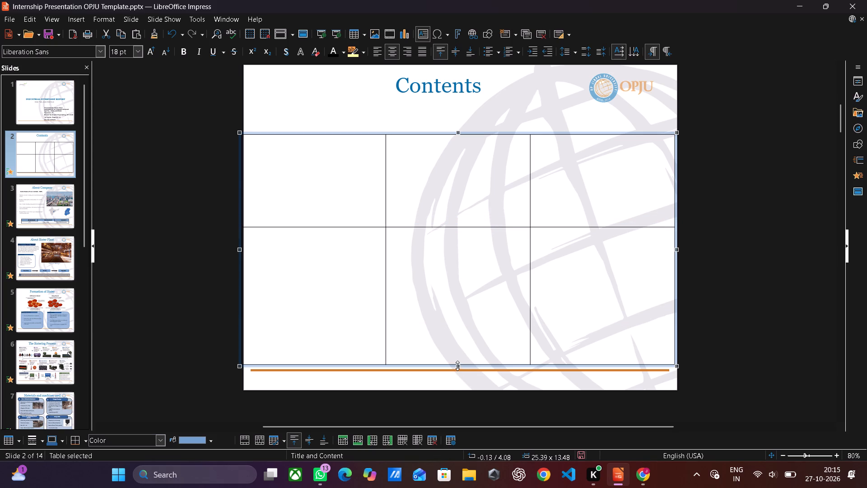
Shorten the table from its bottom edge and extend its top edge to just below the title, about 11.4 cm high overall.
left_click_drag(457, 366, 459, 320)
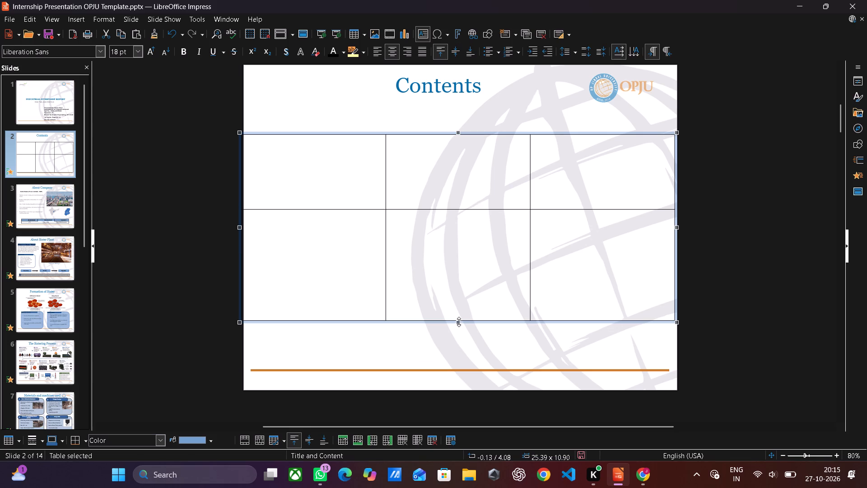
left_click_drag(459, 322, 464, 300)
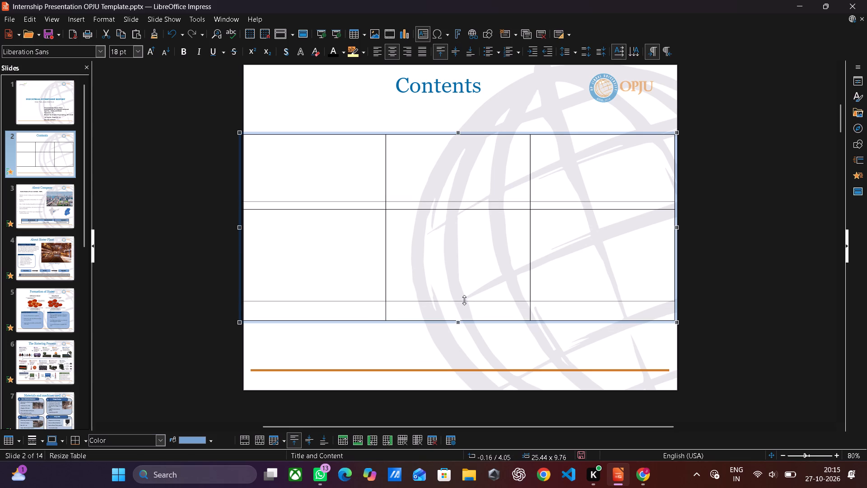
left_click_drag(464, 300, 464, 302)
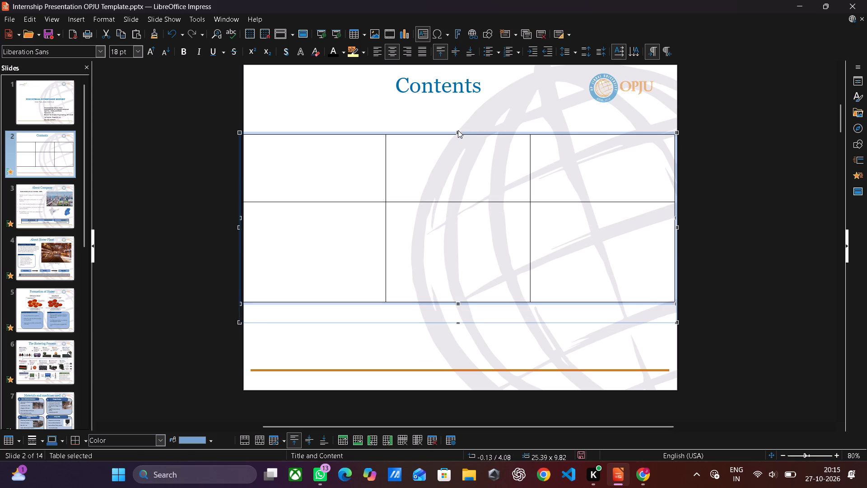
left_click_drag(458, 131, 462, 106)
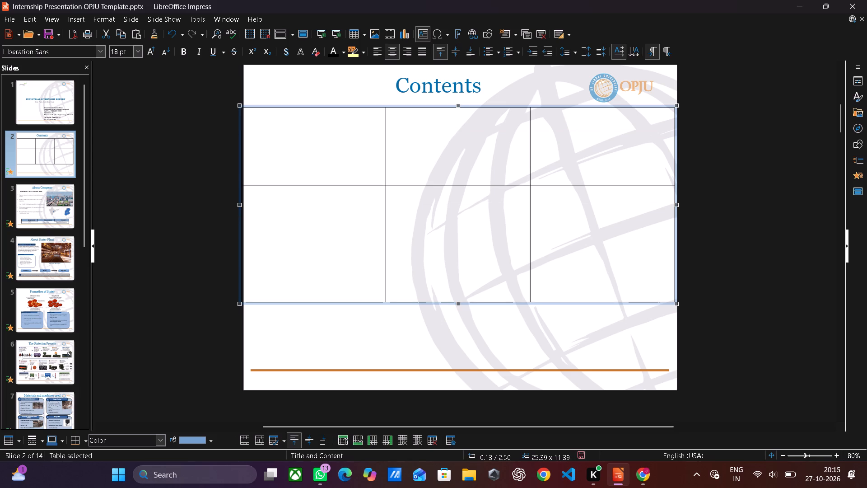
Reduce the second row's height to nearly match the first row, making the table about 9.7 cm high.
left_click_drag(447, 236, 447, 248)
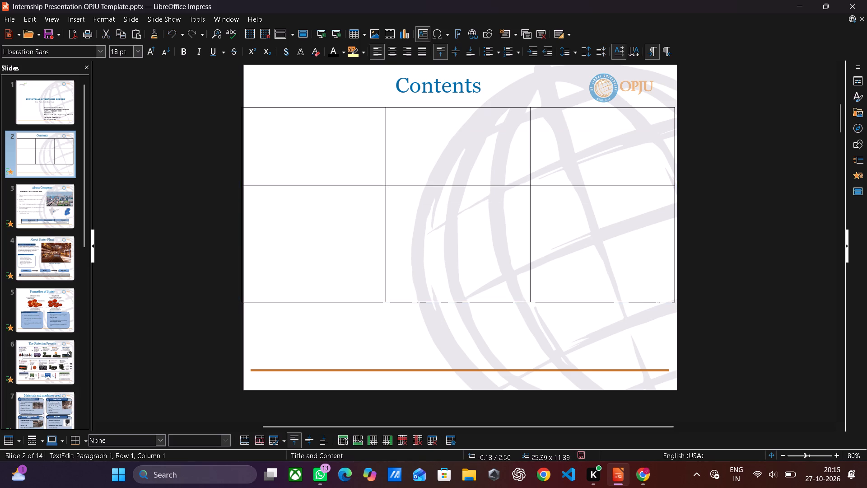
left_click(465, 301)
left_click_drag(452, 302, 456, 277)
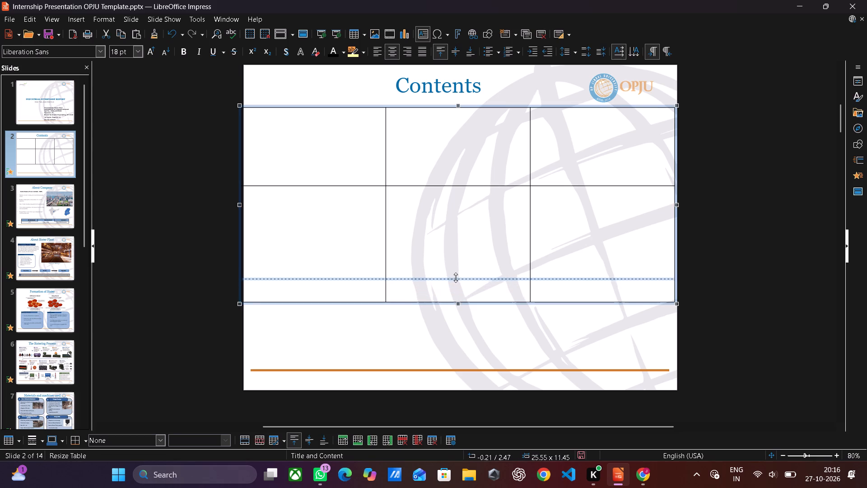
left_click_drag(456, 277, 457, 272)
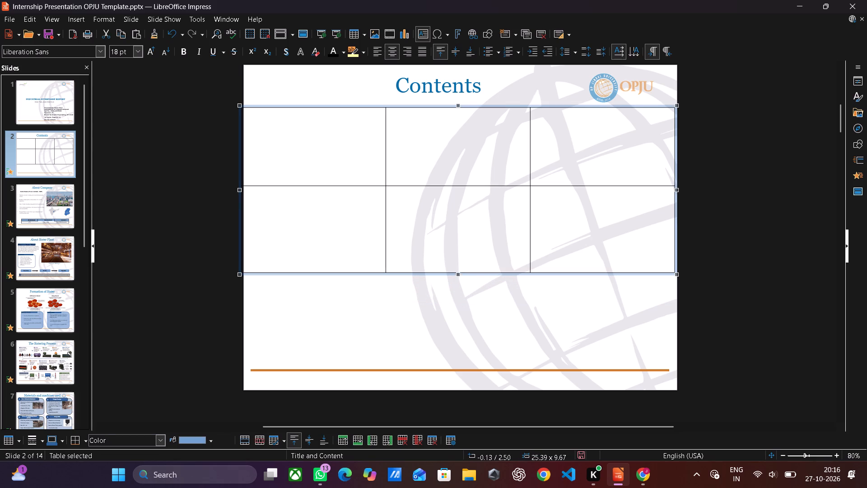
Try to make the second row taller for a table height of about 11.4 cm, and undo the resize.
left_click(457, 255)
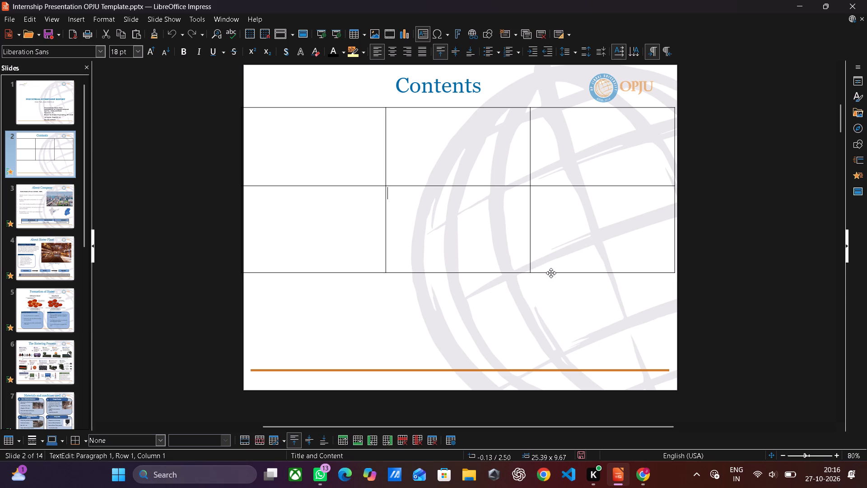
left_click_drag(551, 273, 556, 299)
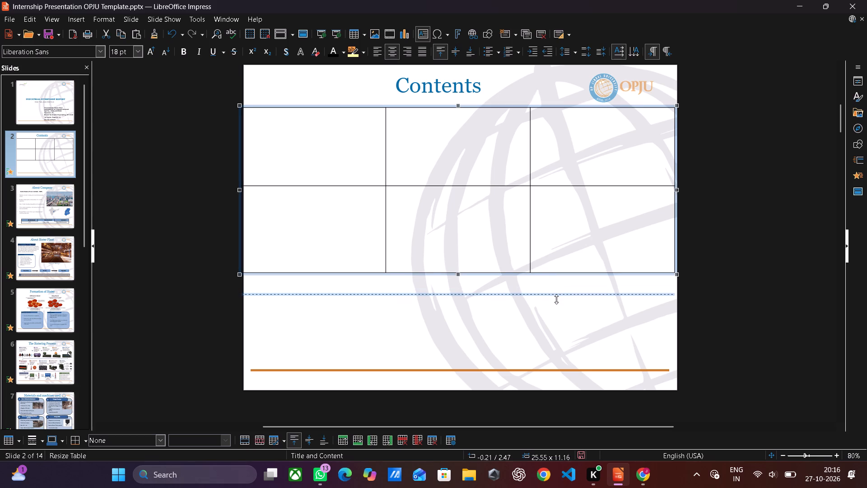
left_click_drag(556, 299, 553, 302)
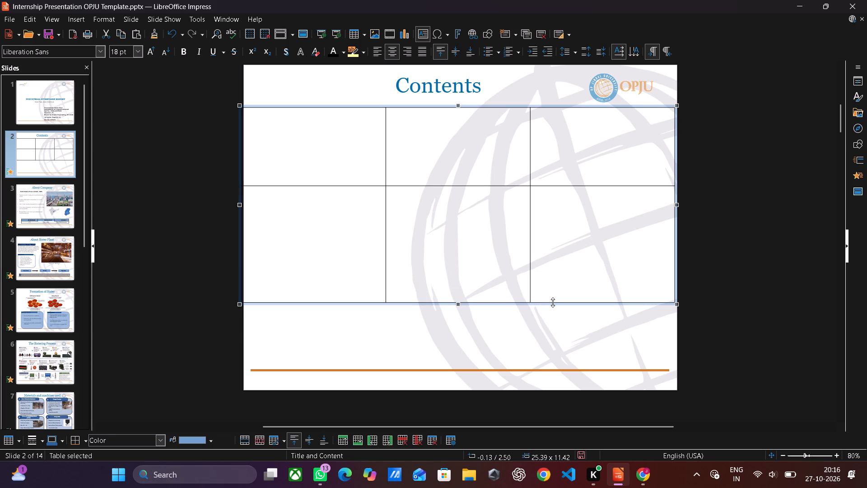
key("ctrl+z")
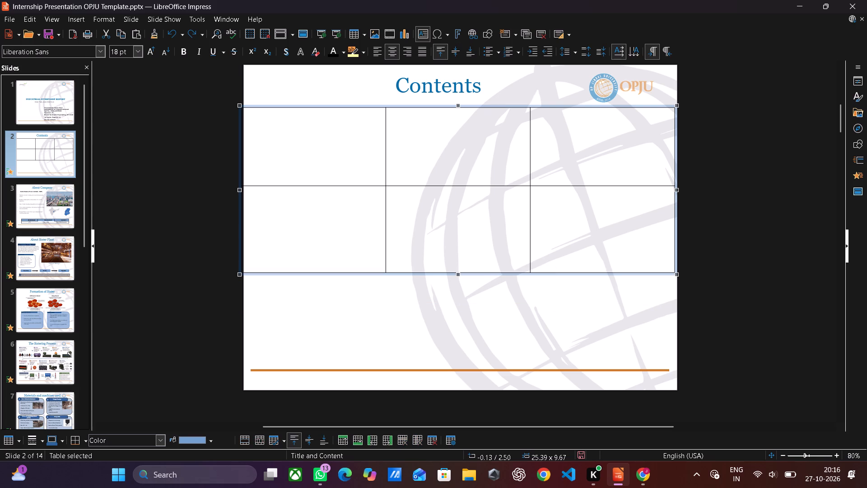
Move the table down to leave a gap below the title, about 4.4 cm from the slide's upper edge.
left_click_drag(561, 106, 560, 133)
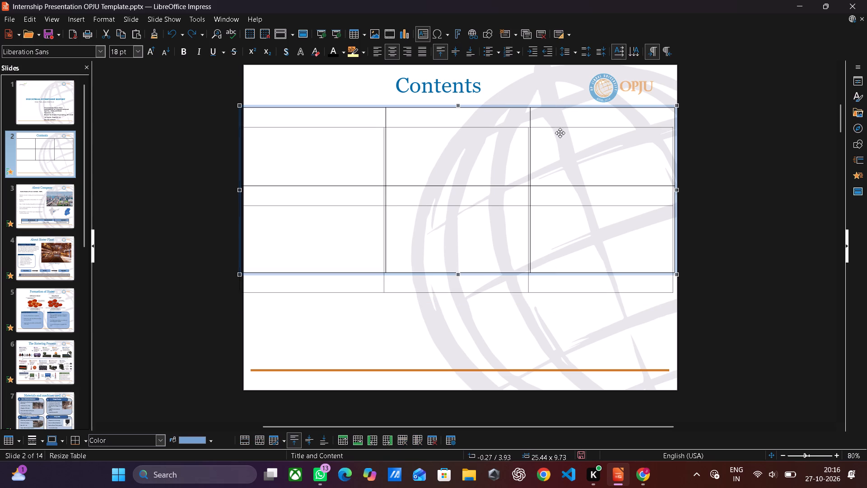
left_click_drag(560, 133, 561, 138)
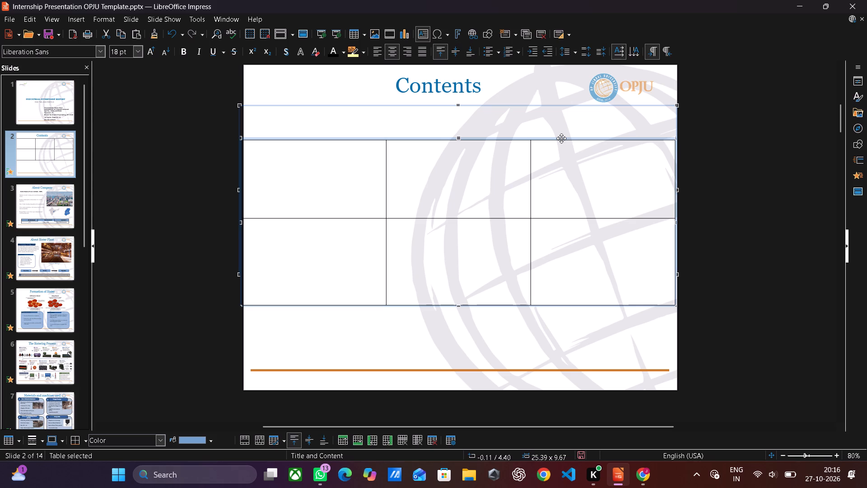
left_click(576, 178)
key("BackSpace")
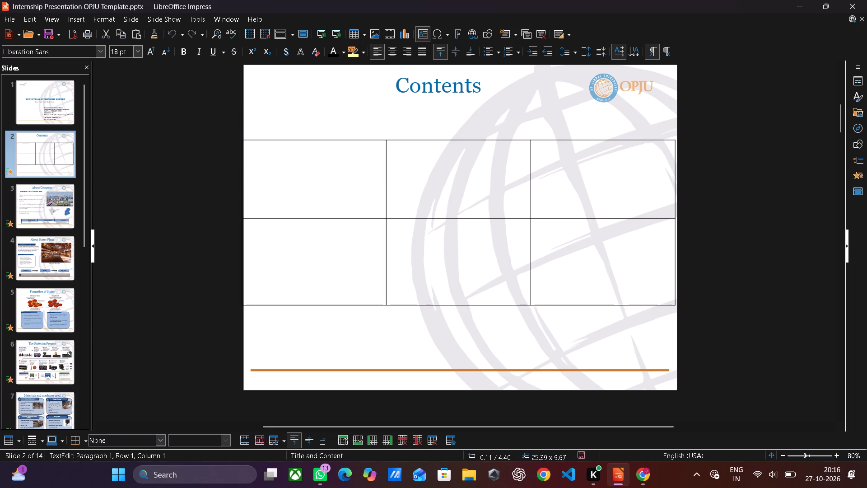
Delete the three-column, two-row table from the Contents slide.
left_click_drag(258, 147, 624, 266)
key("BackSpace")
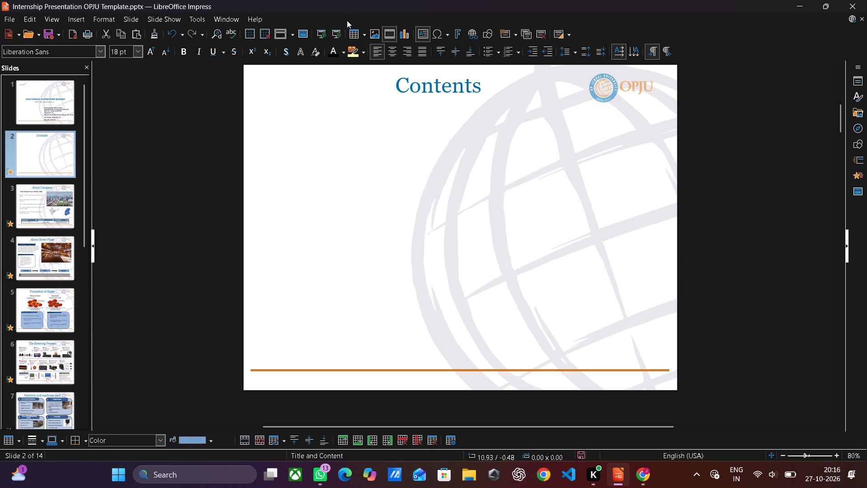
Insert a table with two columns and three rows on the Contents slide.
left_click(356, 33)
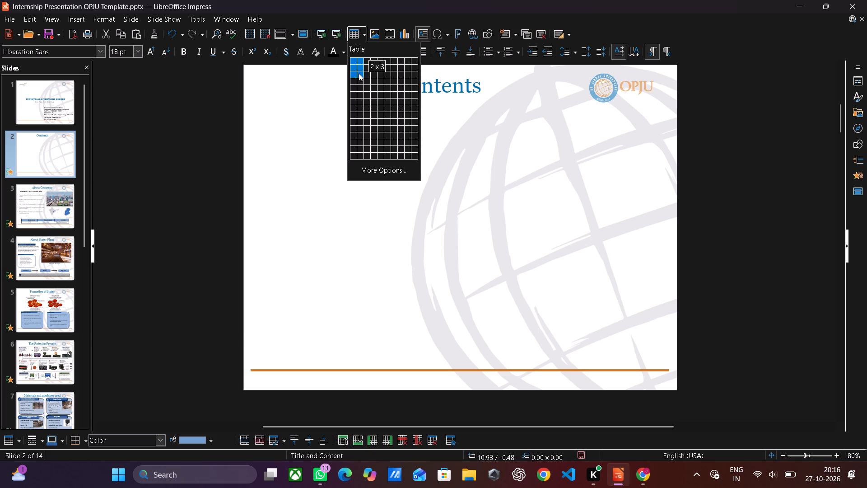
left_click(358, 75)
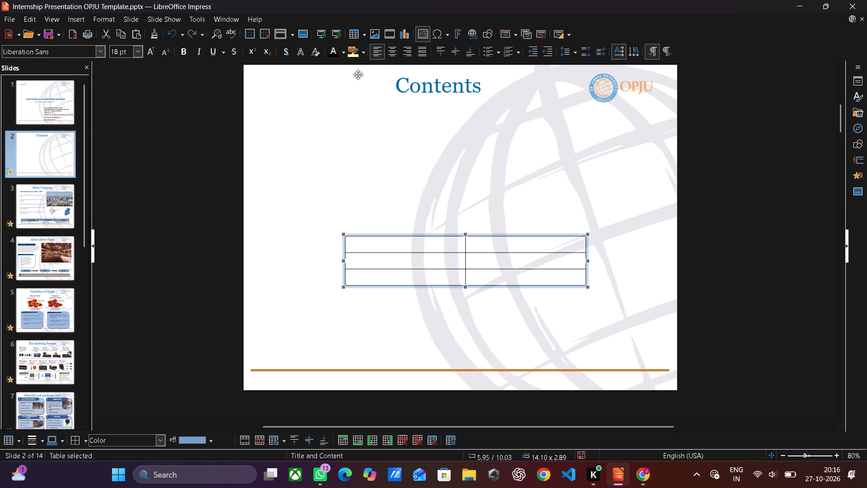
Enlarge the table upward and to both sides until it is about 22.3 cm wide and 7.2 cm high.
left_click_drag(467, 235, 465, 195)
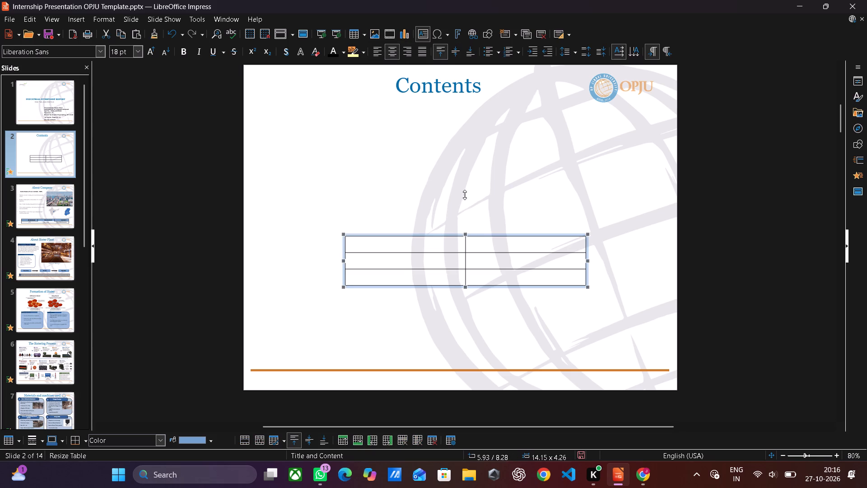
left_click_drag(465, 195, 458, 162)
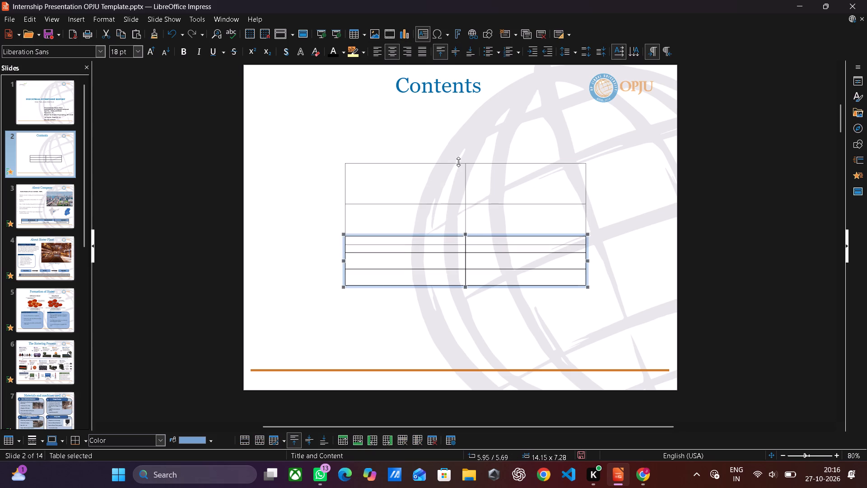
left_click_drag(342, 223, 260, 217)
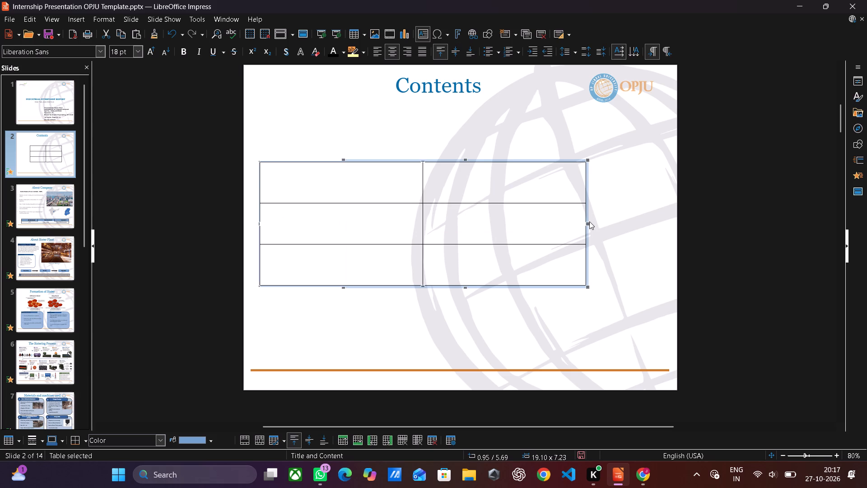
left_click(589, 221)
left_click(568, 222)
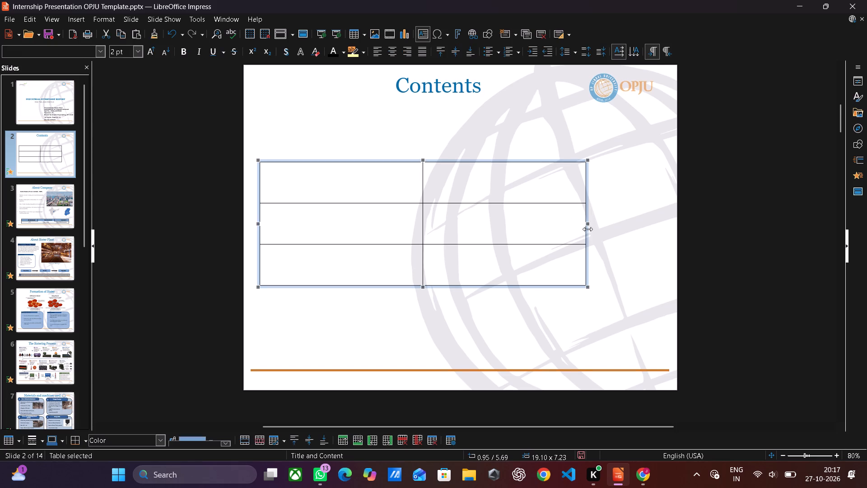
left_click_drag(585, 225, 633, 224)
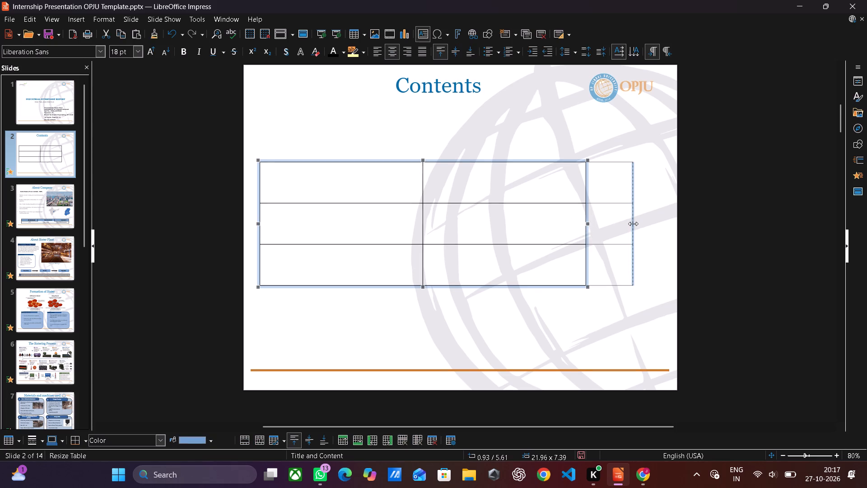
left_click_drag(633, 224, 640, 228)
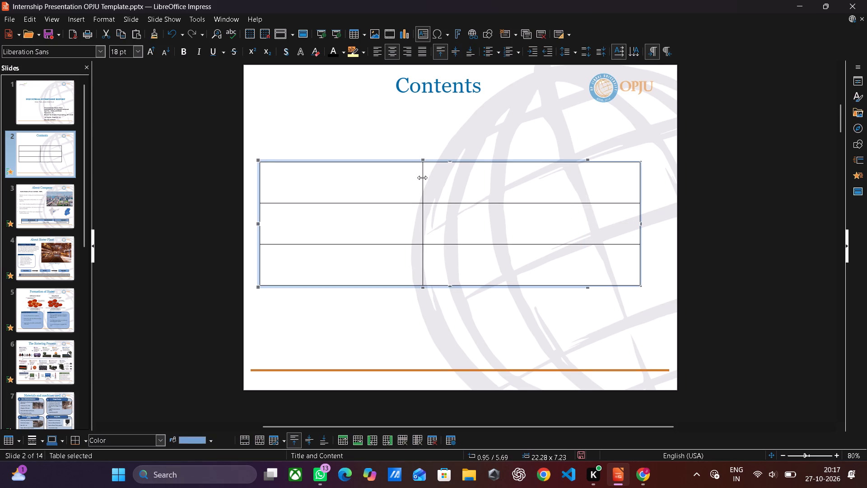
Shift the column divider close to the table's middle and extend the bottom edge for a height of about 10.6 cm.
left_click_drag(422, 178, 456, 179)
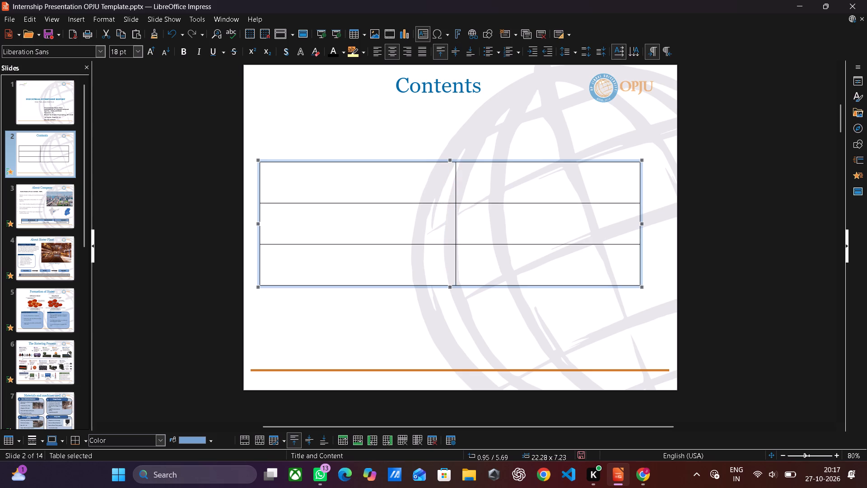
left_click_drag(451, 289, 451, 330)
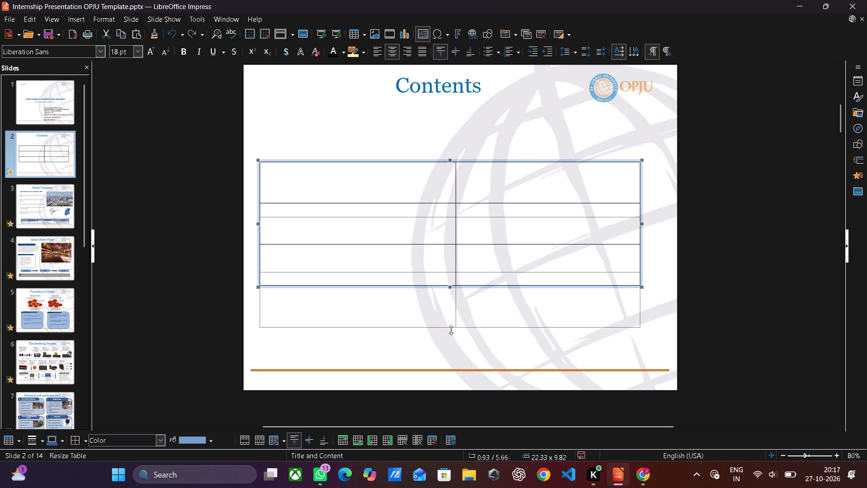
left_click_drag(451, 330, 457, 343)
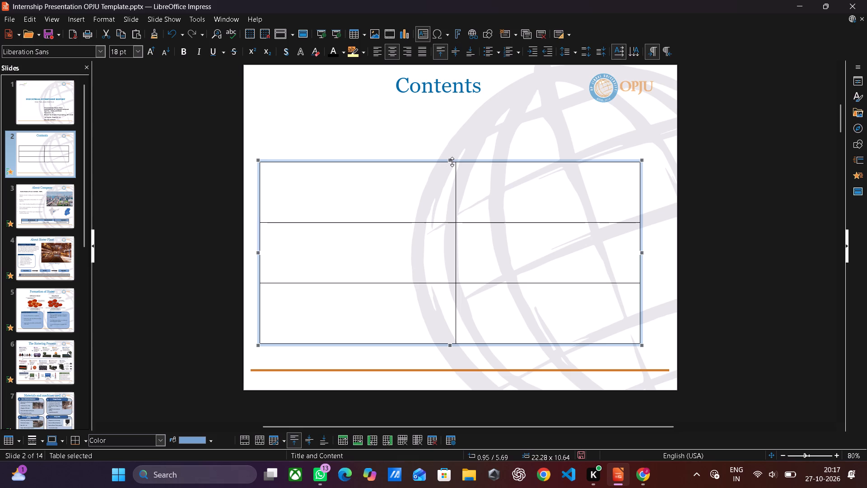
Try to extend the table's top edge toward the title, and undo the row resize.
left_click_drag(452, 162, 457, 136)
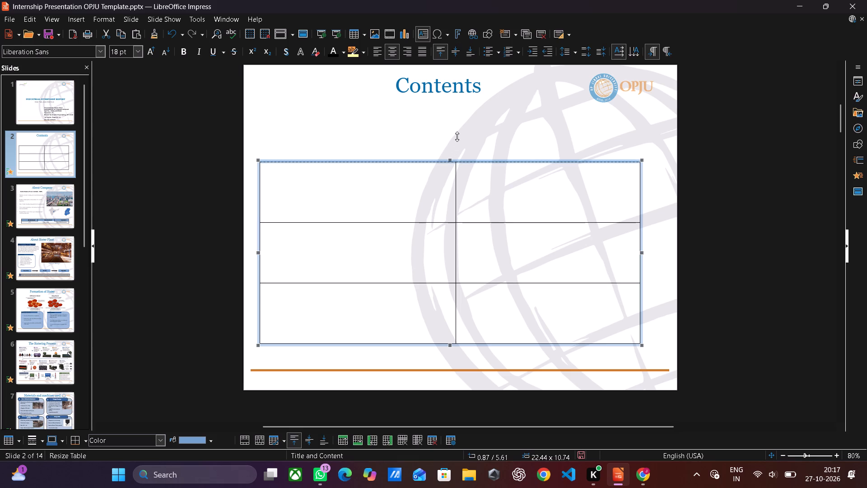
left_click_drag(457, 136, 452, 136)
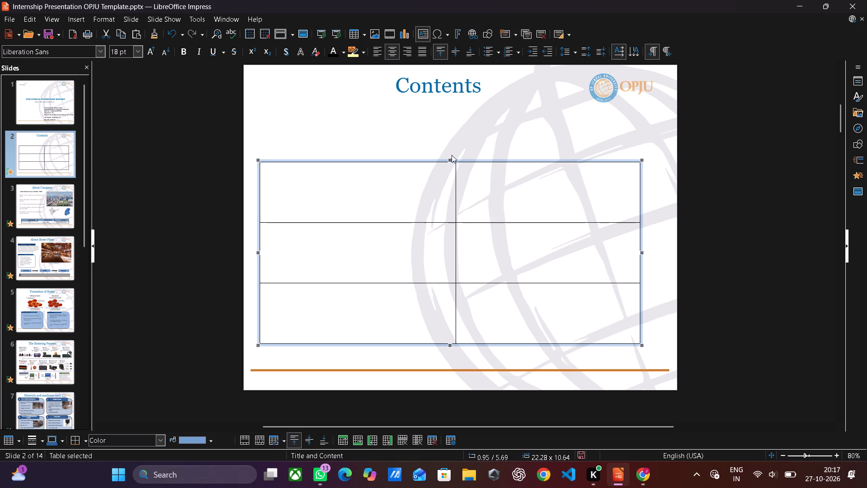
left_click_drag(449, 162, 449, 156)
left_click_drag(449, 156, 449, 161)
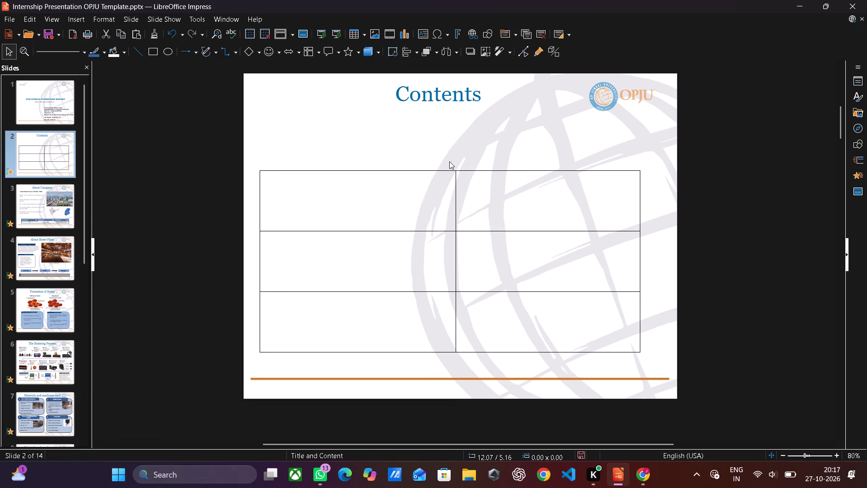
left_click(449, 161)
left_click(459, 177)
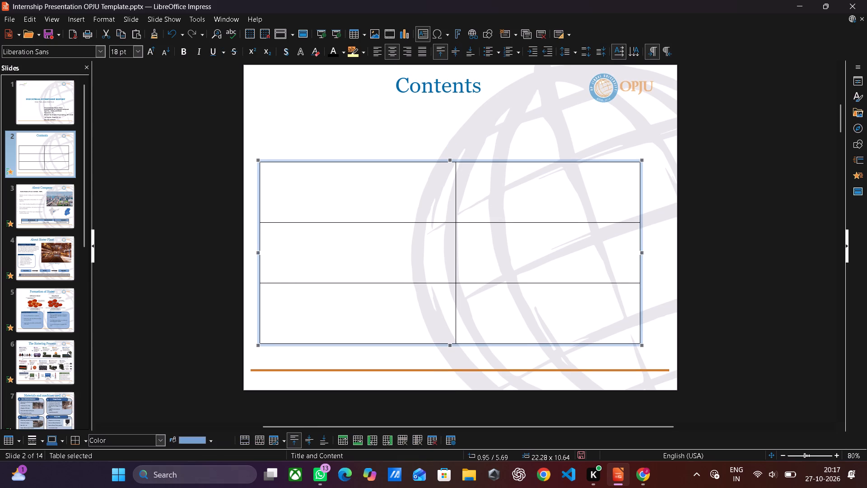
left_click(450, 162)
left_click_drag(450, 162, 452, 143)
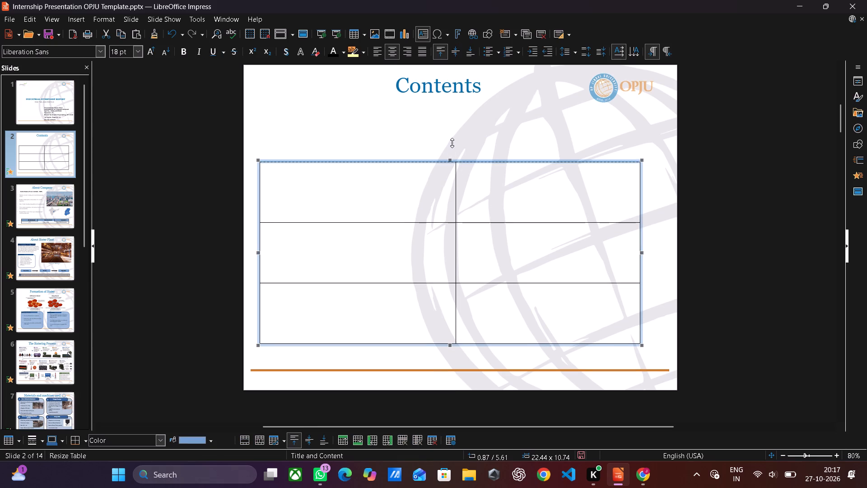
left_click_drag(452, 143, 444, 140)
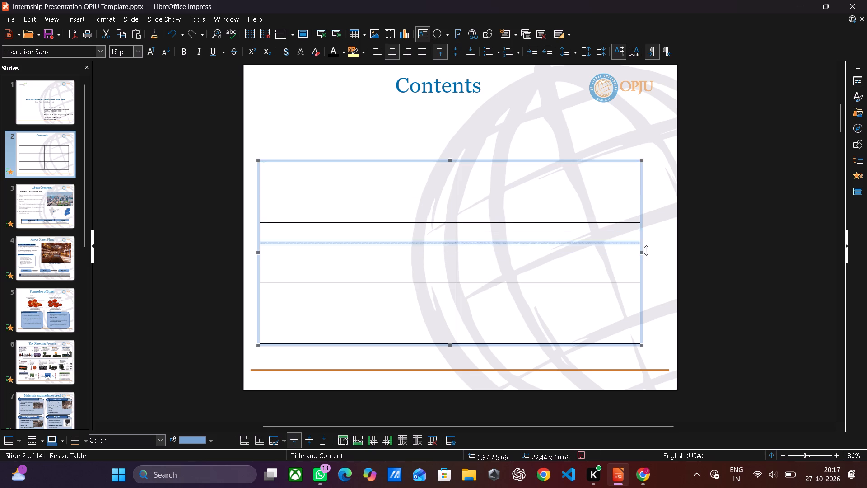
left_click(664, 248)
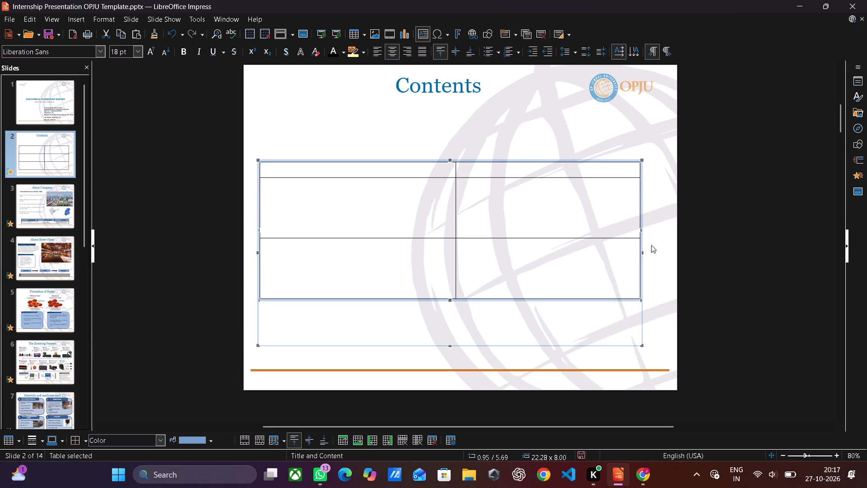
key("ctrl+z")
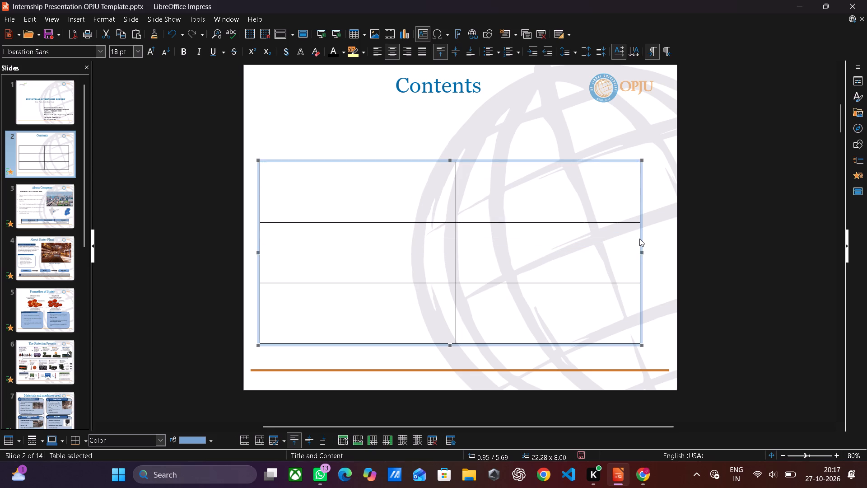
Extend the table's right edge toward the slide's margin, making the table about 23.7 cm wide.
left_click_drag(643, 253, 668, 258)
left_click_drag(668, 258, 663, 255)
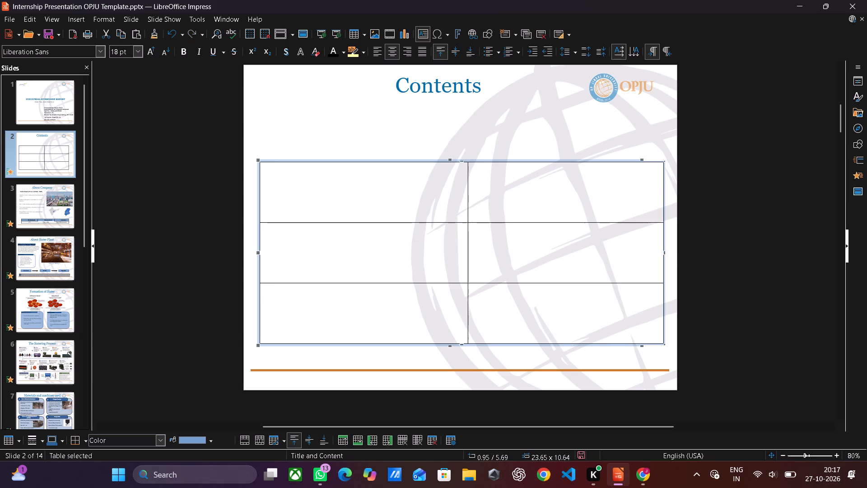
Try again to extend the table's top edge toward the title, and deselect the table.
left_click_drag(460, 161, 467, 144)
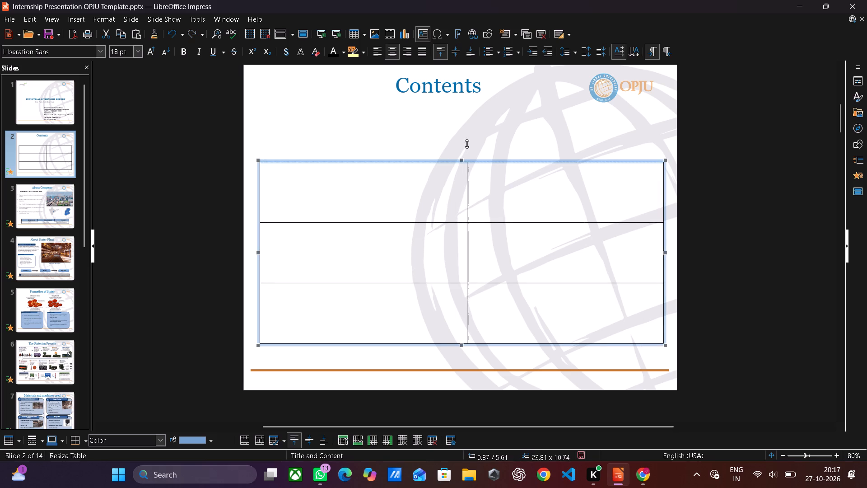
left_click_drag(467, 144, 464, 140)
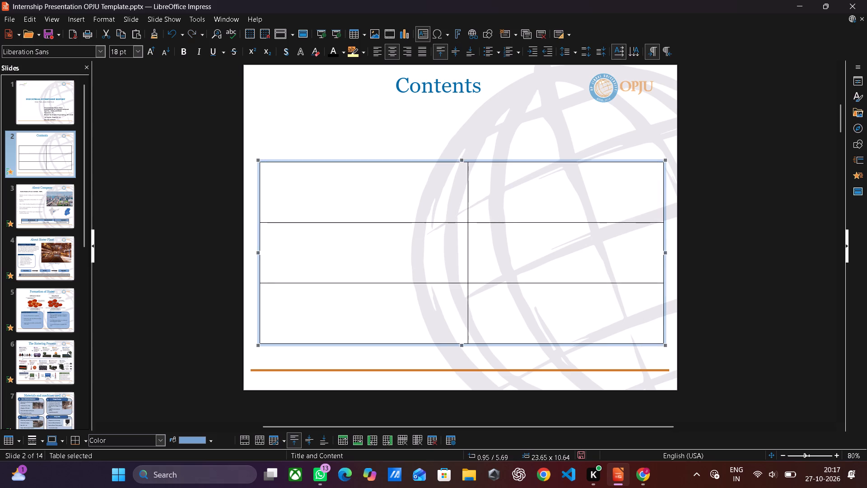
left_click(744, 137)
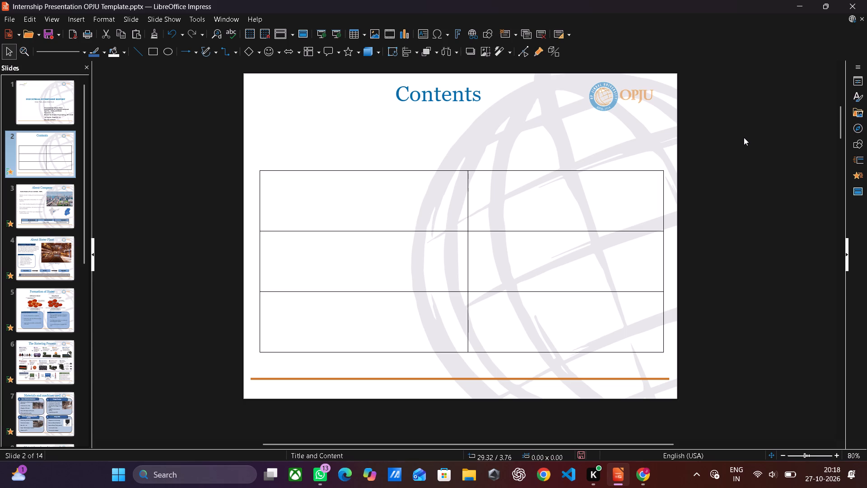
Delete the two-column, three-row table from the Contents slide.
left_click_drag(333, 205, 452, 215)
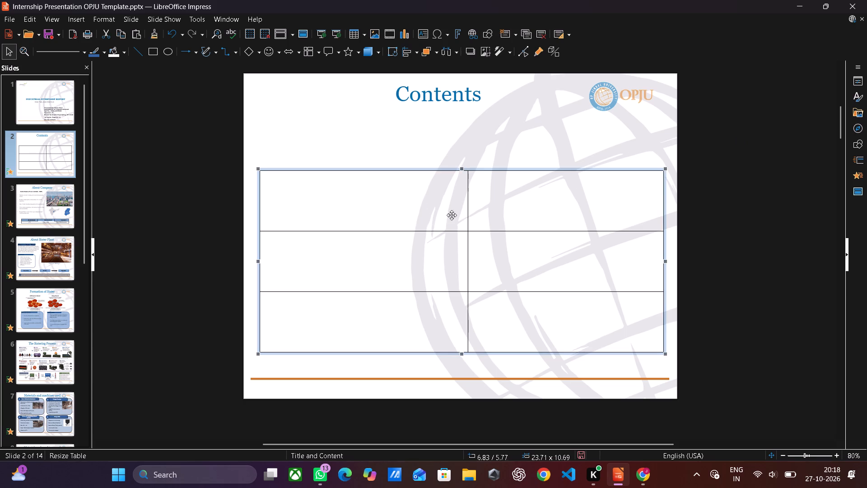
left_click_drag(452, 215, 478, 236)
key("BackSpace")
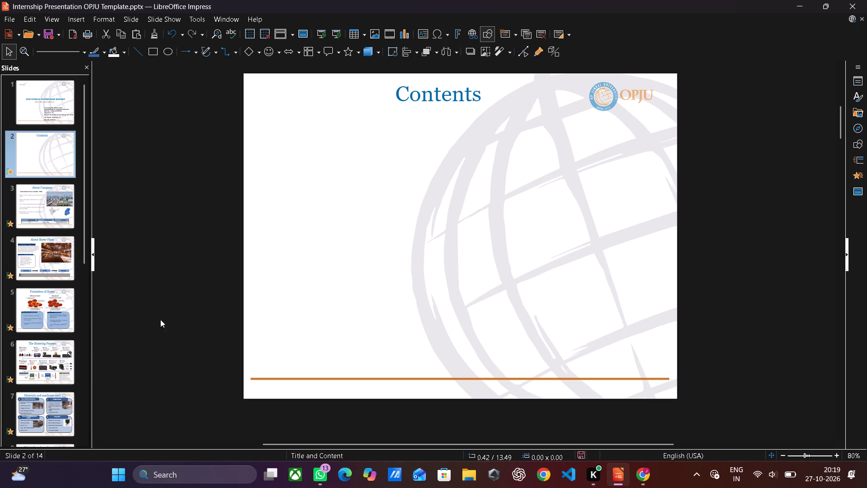
Look through the slide thumbnails to review the topics for the Contents slide.
scroll(52, 343, "right", 1)
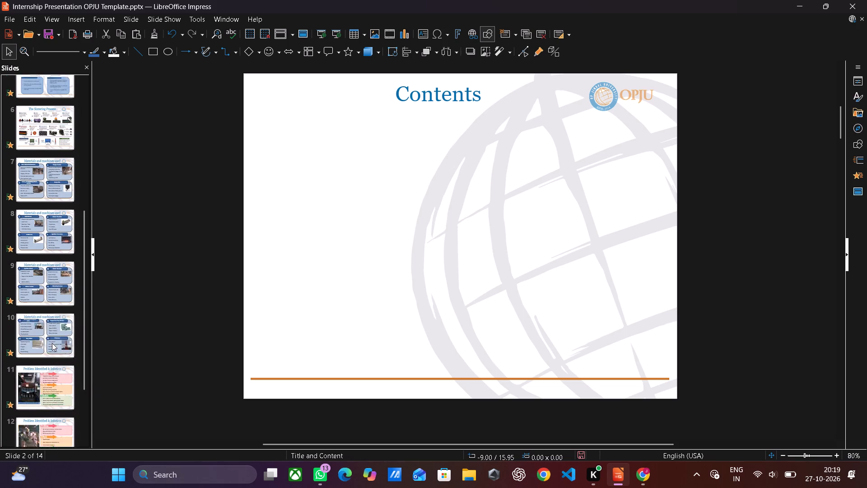
scroll(52, 343, "right", 1)
scroll(52, 343, "up", 2)
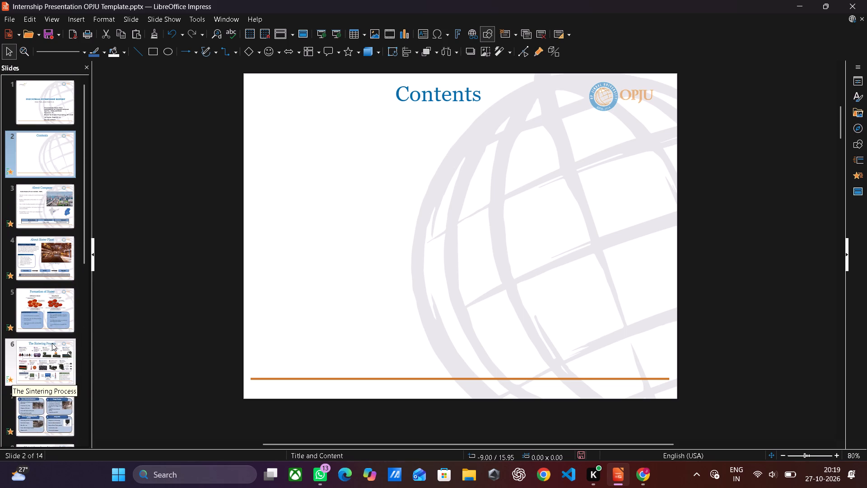
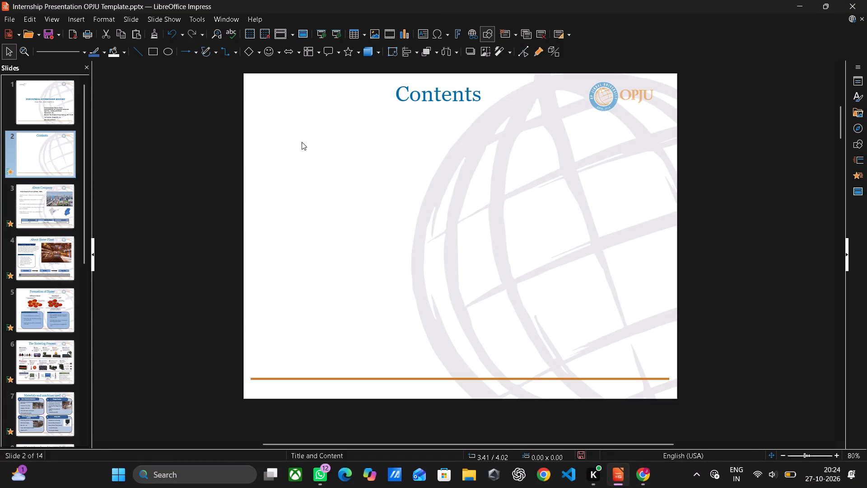
Draw a text box about 23.4 cm wide and 13.4 cm high below the Contents title.
left_click(427, 30)
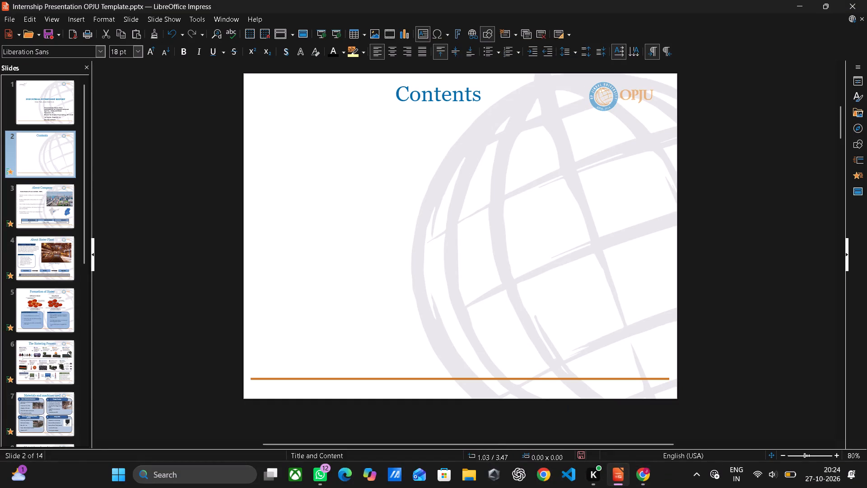
left_click_drag(257, 129, 639, 345)
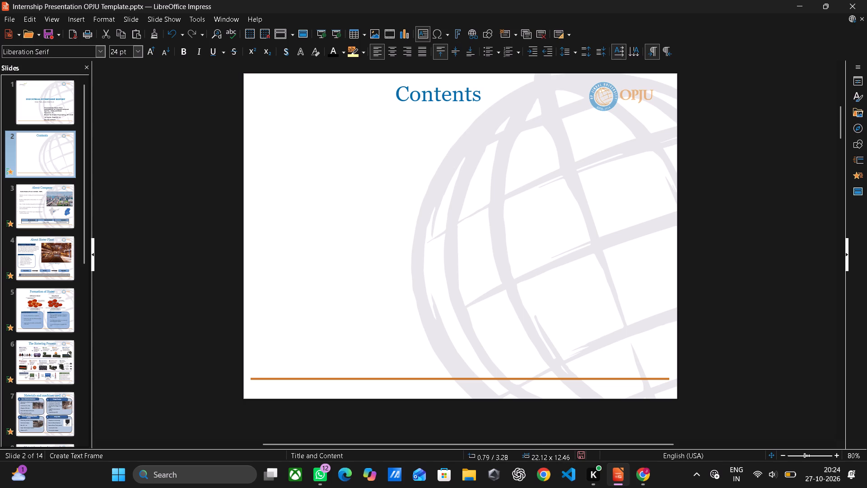
left_click_drag(639, 345, 603, 329)
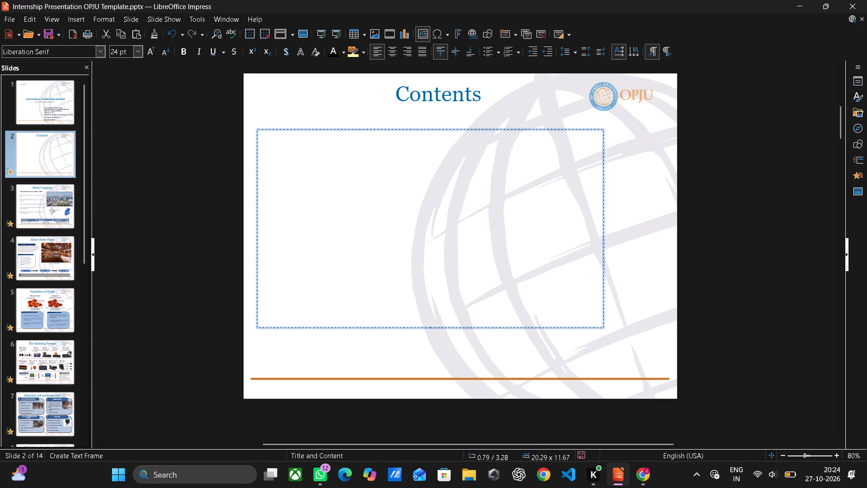
left_click_drag(603, 329, 640, 353)
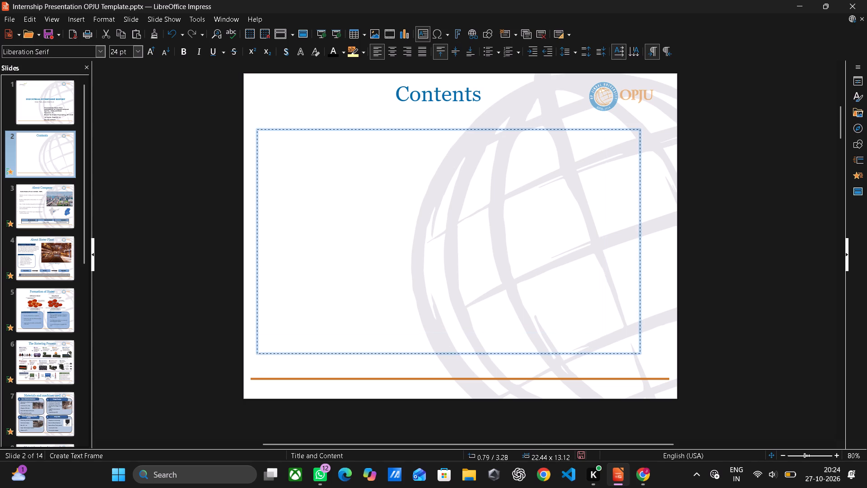
left_click_drag(640, 353, 668, 353)
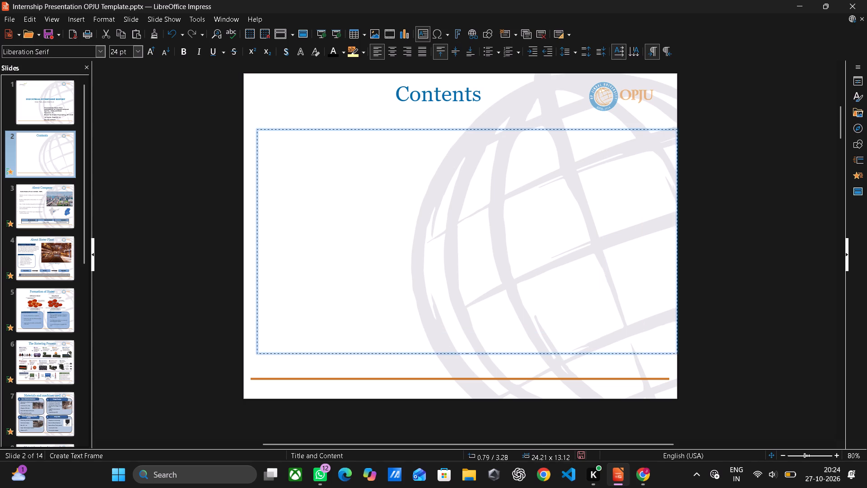
left_click_drag(668, 353, 657, 358)
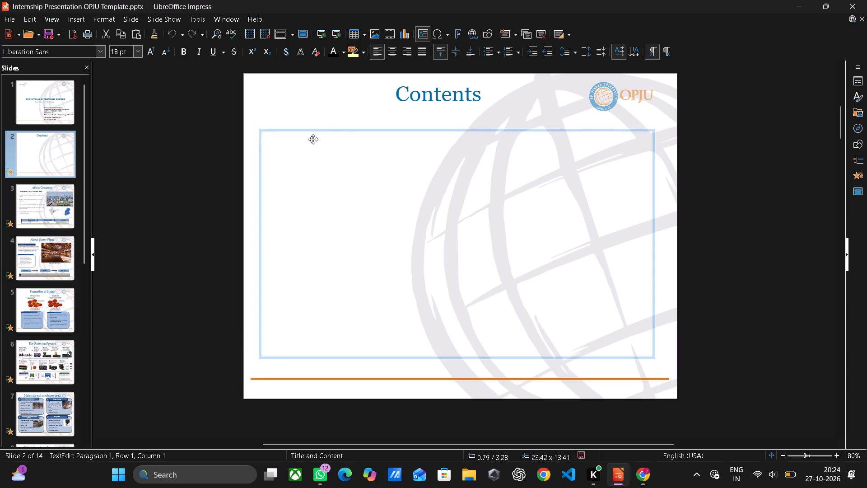
Enter "1. About Comapny" as the first line of the contents list.
key("1")
type(".")
key("space")
type("About")
key("space")
type("Comapny")
key("Return")
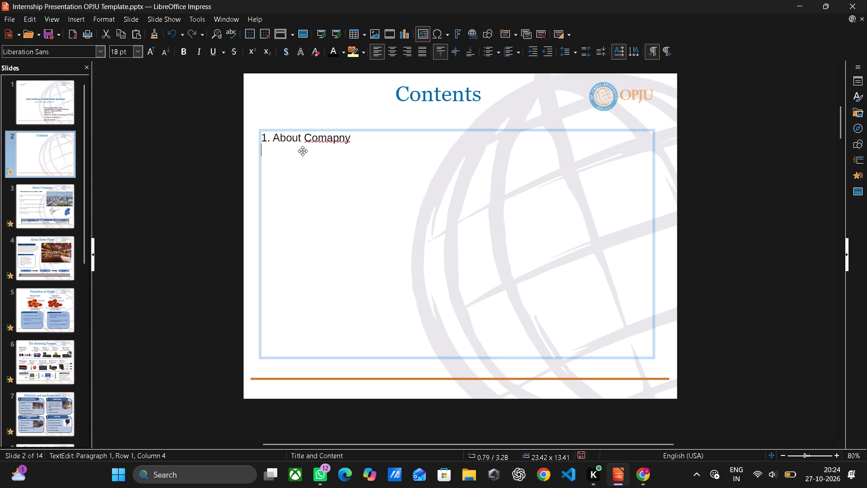
Add "2. About Sinter Plant" as the second line of the contents list.
key("2")
type(". B")
key("BackSpace")
type("About")
key("space")
key("BackSpace")
type("Sinter Plant")
key("Return")
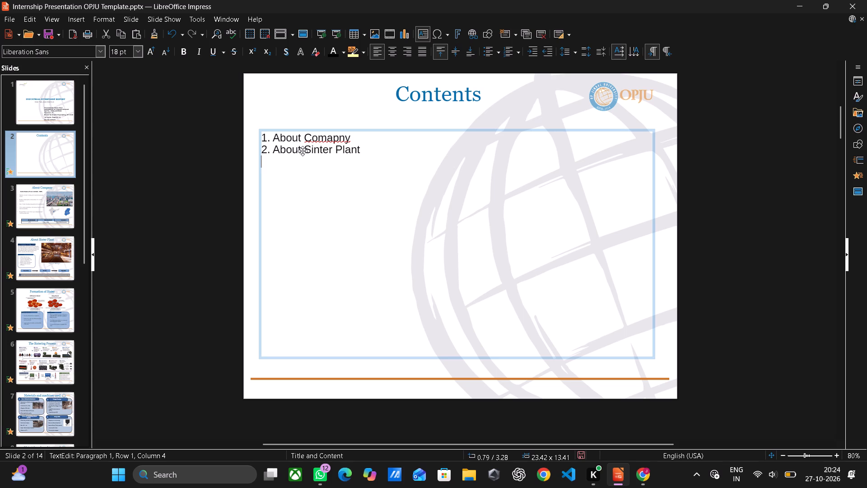
Add "3. The Sintering Process" as the third line of the contents list.
key("shift+numbersign")
key("BackSpace")
type("3. ab")
key("BackSpace")
key("BackSpace")
type("th")
key("BackSpace")
key("BackSpace")
type("THE")
key("BackSpace")
key("BackSpace")
type("he Sn")
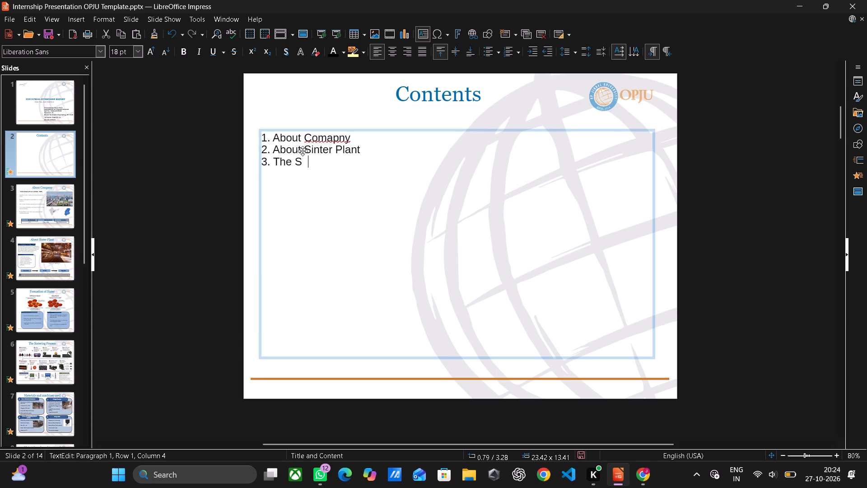
key("BackSpace")
type("intering PRo")
key("BackSpace")
key("BackSpace")
type("rocess")
key("Return")
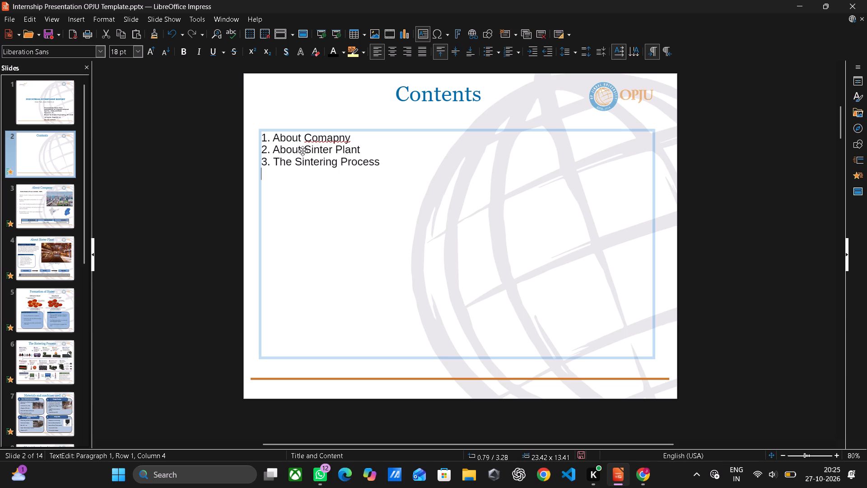
Start the fourth line of the contents list with the number "4.".
type("$.")
key("BackSpace")
key("BackSpace")
type("4.")
key("space")
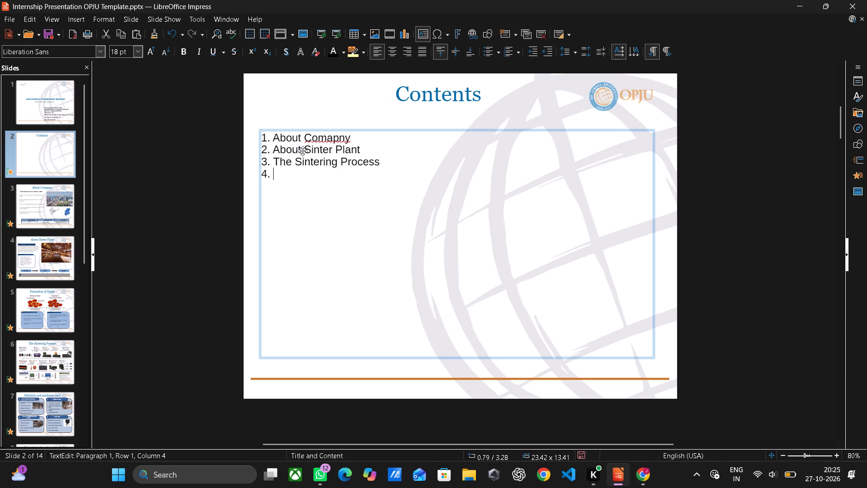
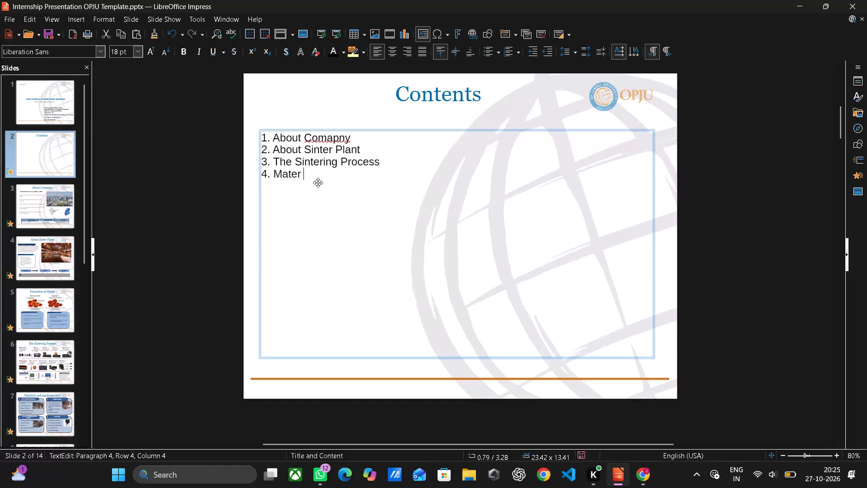
Complete the fourth line of the contents list as "4. Materials and Machines Used".
key("BackSpace")
key("BackSpace")
type("ls")
key("space")
key("BackSpace")
key("BackSpace")
key("BackSpace")
key("BackSpace")
key("BackSpace")
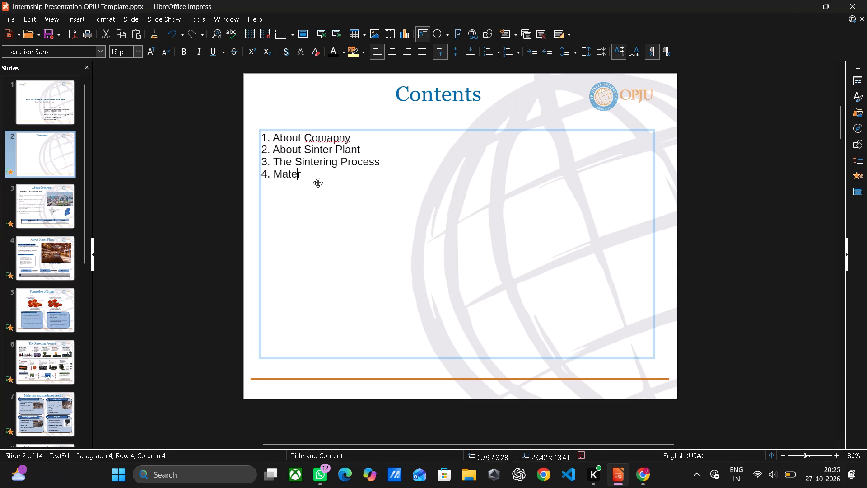
key("BackSpace")
type("eril=a")
key("BackSpace")
key("BackSpace")
key("BackSpace")
type("als and Machines")
key("space")
type("Used")
Add a fifth contents line starting with "5." followed by the title "Problem Identified & Solution" copied from slide 11.
scroll(79, 355, "down", 1)
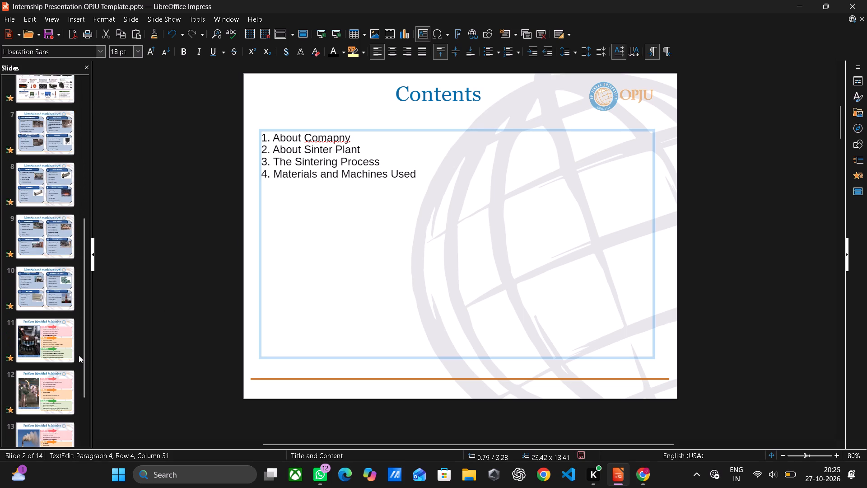
scroll(79, 355, "down", 1)
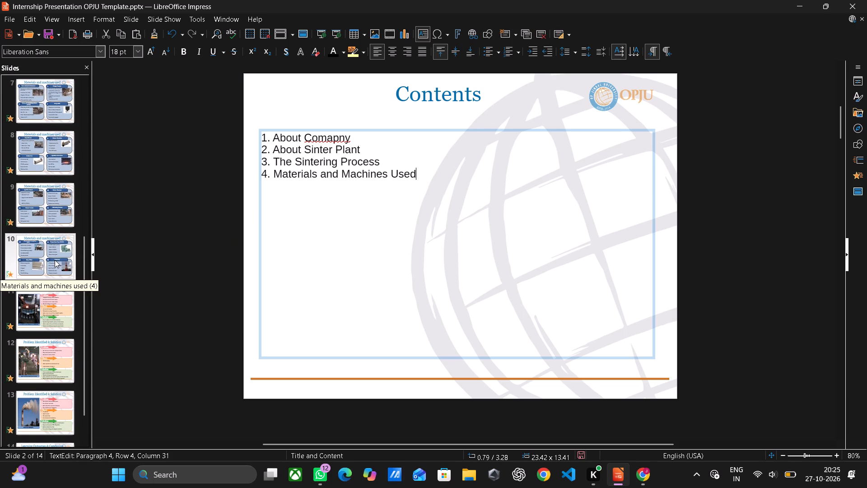
left_click(52, 310)
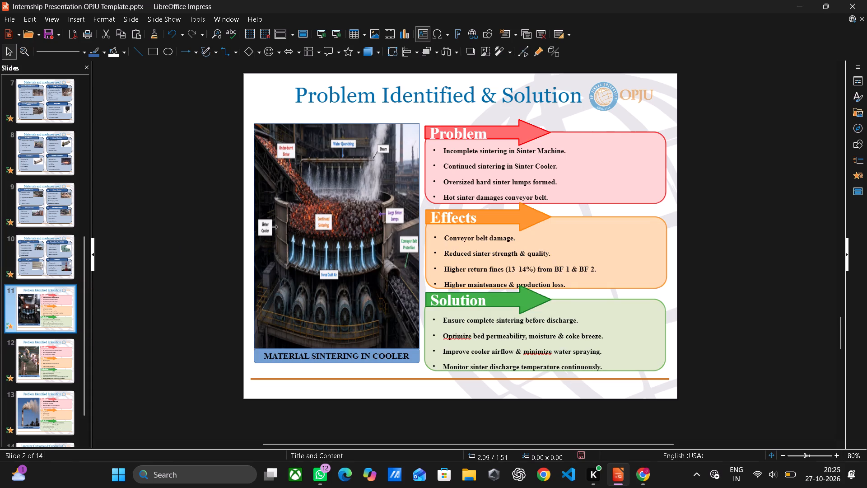
left_click_drag(293, 98, 586, 98)
key("ctrl+c")
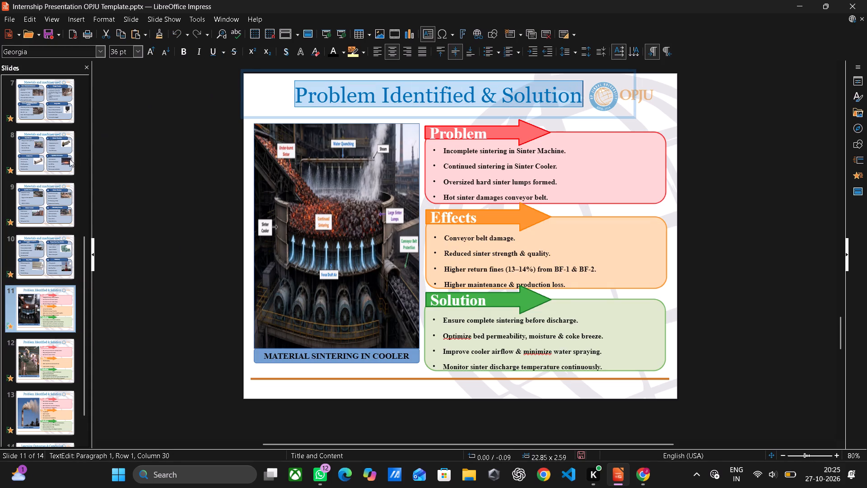
scroll(60, 169, "up", 3)
left_click(58, 150)
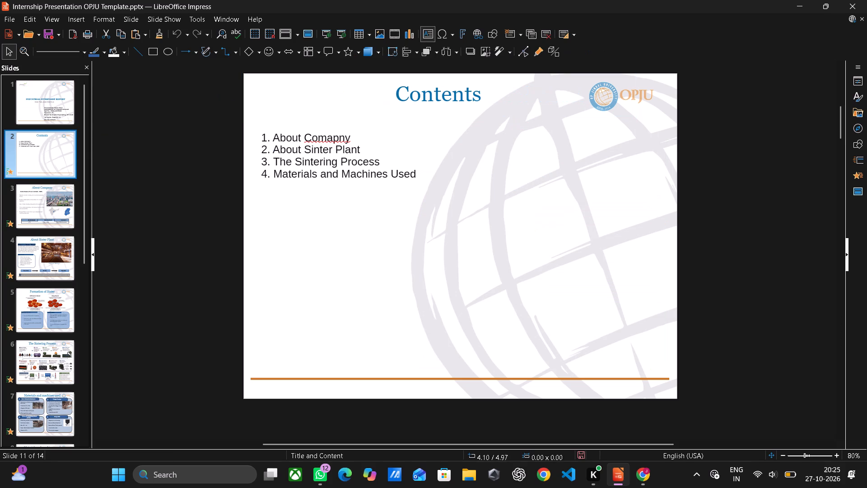
left_click(416, 173)
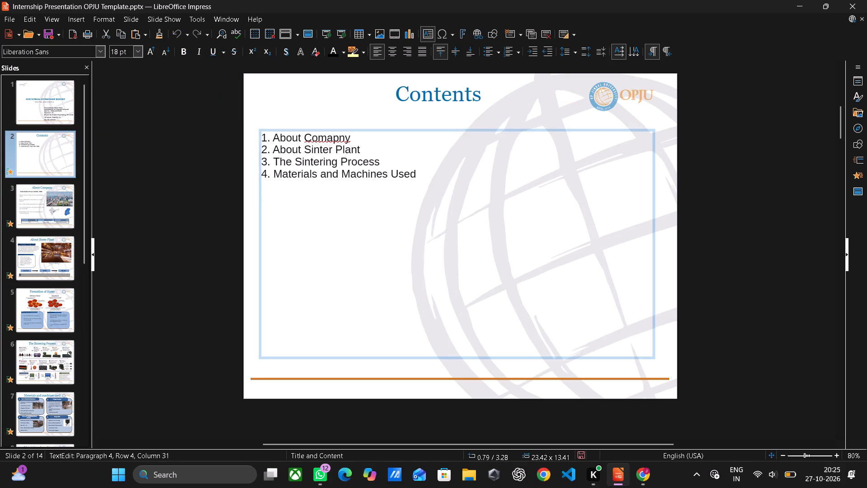
key("Return")
type("5.")
key("ctrl+v")
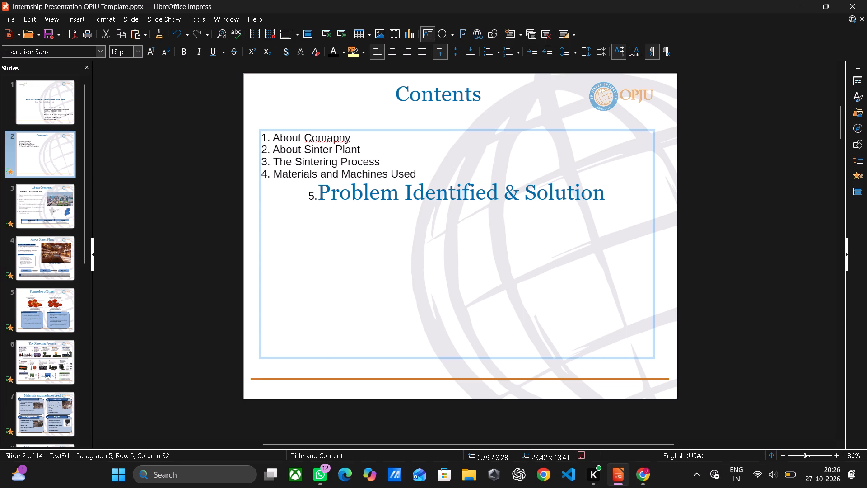
Set the pasted "Problem Identified & Solution" text to 18 pt and clear its direct formatting.
left_click_drag(320, 192, 611, 183)
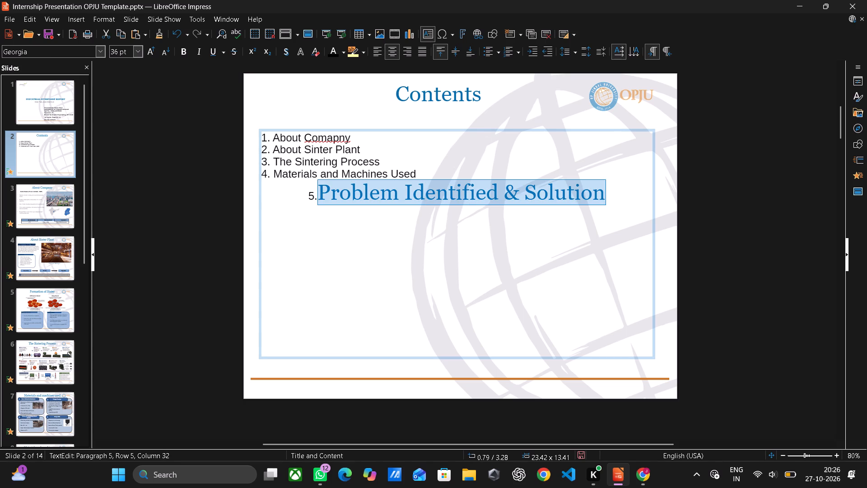
left_click(136, 46)
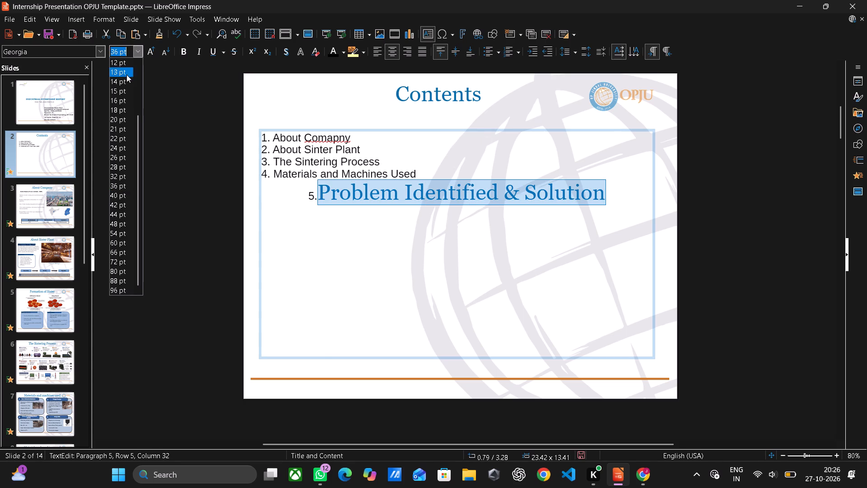
left_click(125, 107)
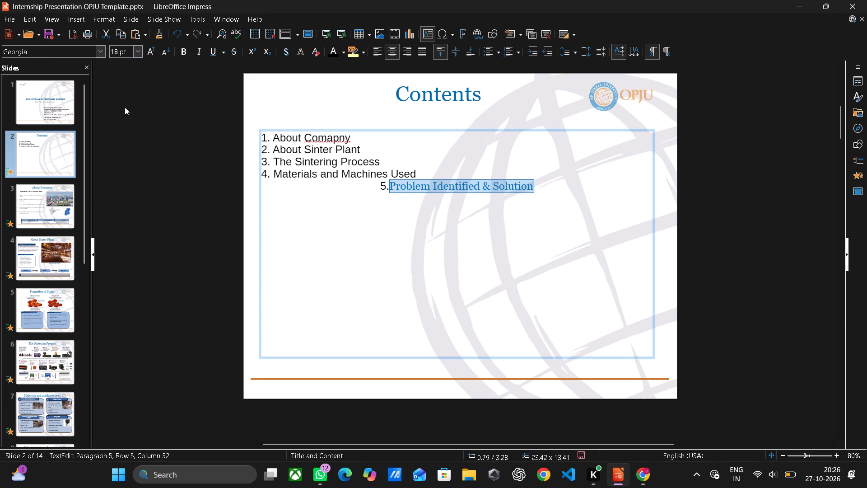
left_click(314, 53)
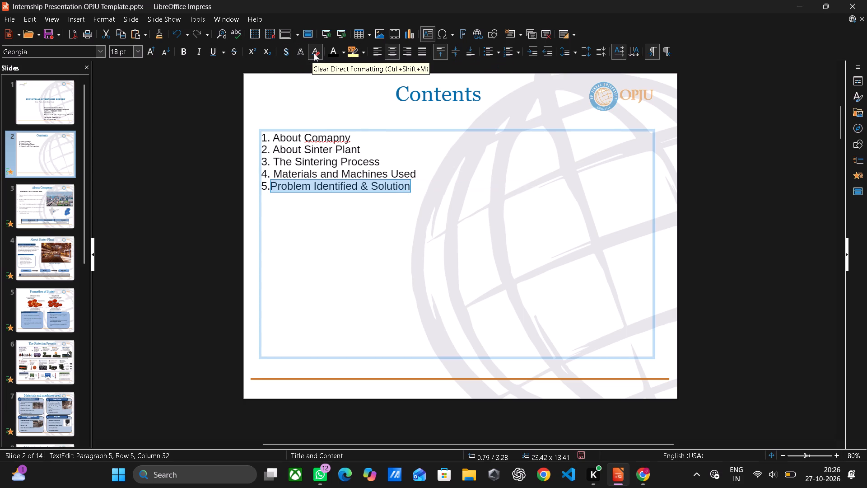
left_click(417, 184)
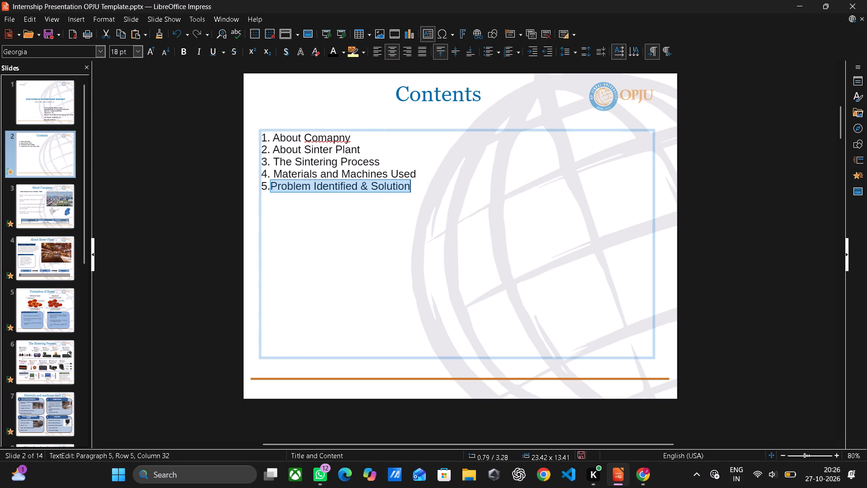
Start a sixth contents line with "6." and copy the title "Learning Outcomes & Conclusion" from slide 14 for it.
key("Return")
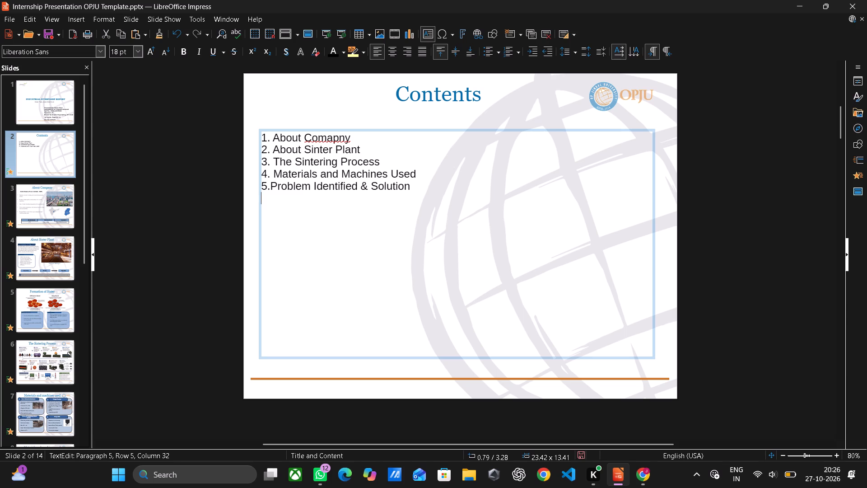
type("6.")
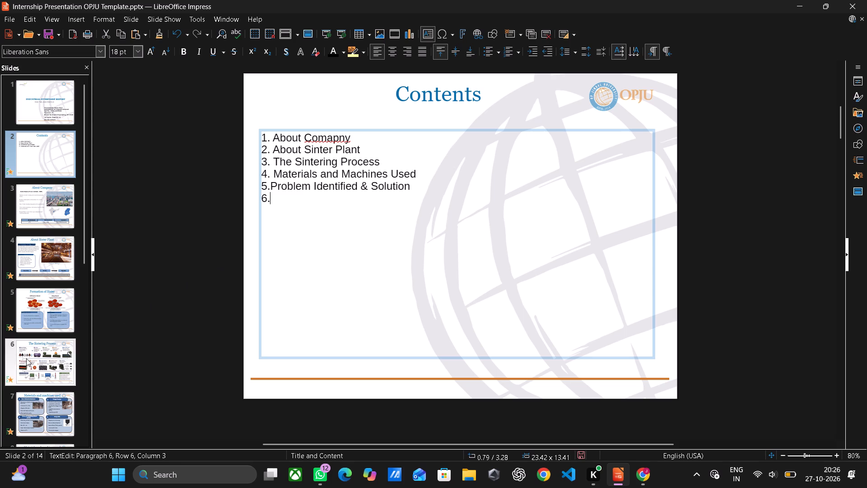
scroll(26, 358, "down", 4)
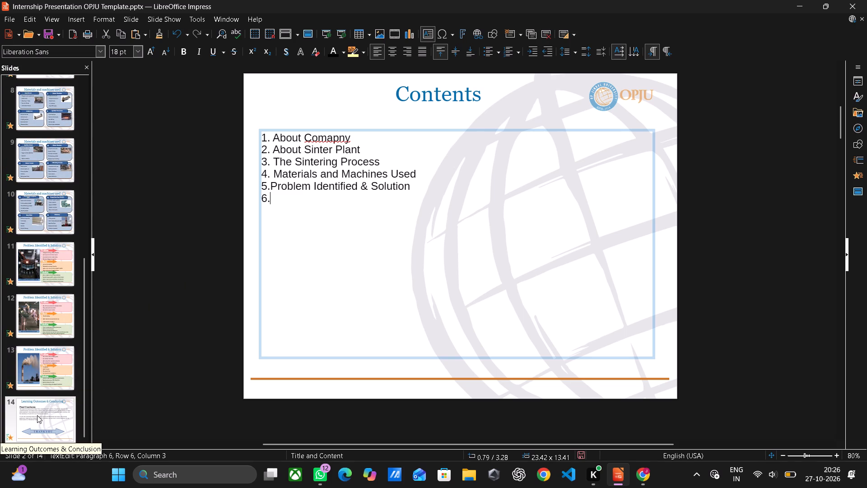
left_click(37, 415)
left_click_drag(276, 89, 549, 102)
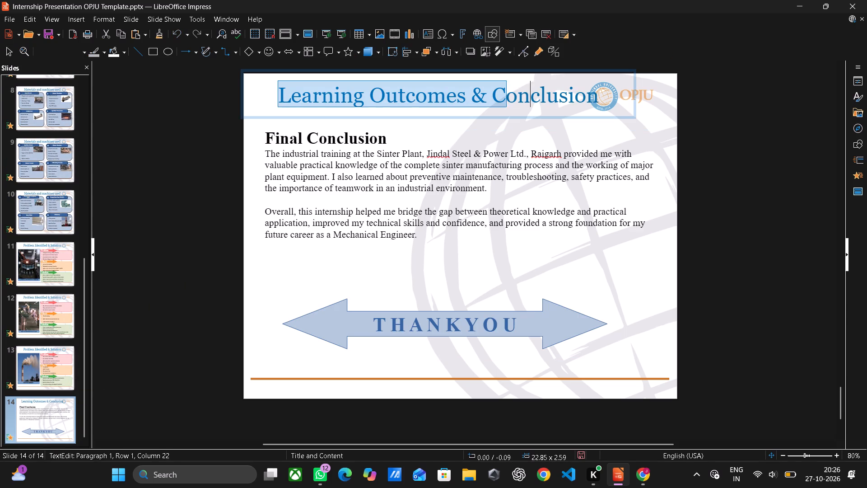
left_click_drag(549, 102, 599, 101)
key("ctrl+c")
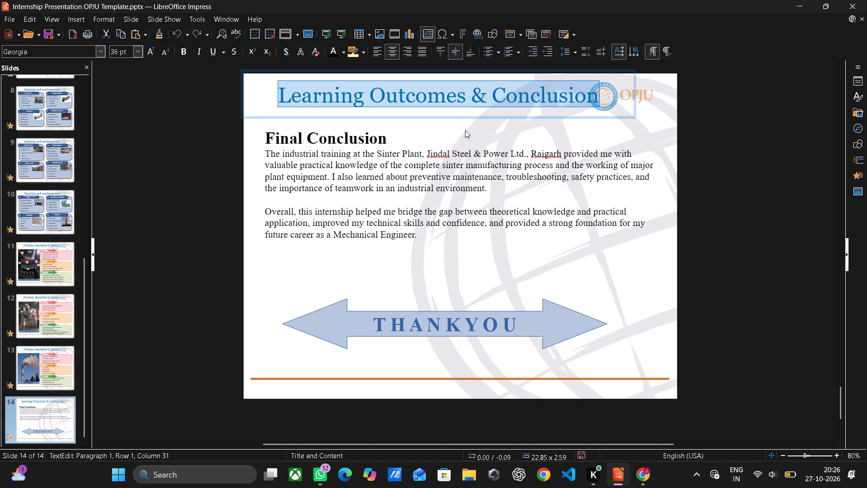
scroll(57, 209, "up", 5)
left_click(51, 166)
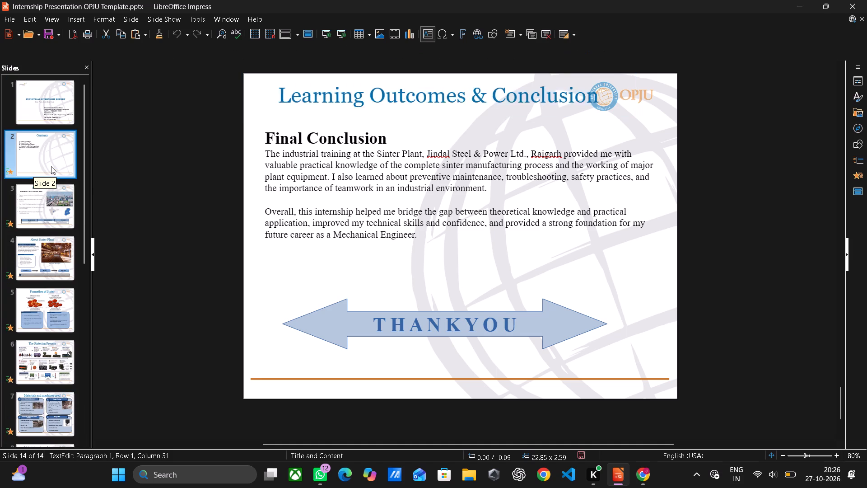
left_click(278, 200)
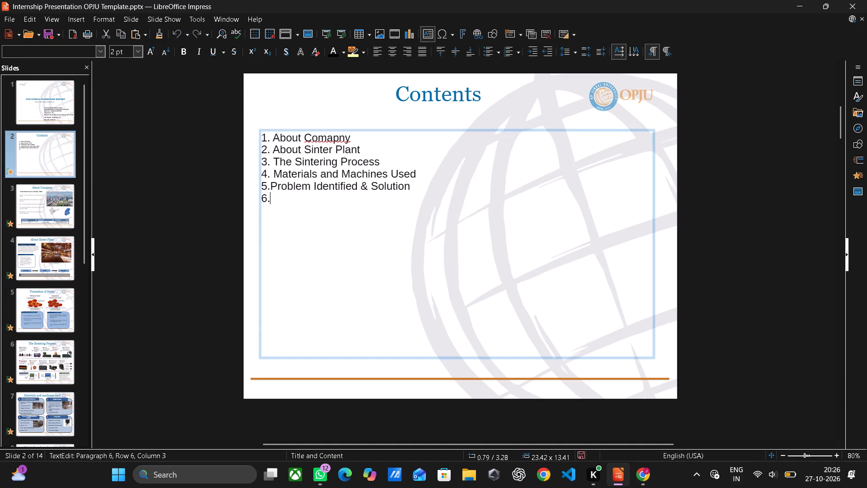
Correct the misspelled word in the first contents line to "Company".
left_click(340, 138)
key("BackSpace")
key("BackSpace")
type("pa")
Paste the copied title "Learning Outcomes & Conclusion" after "6." and clear its direct formatting.
left_click(286, 192)
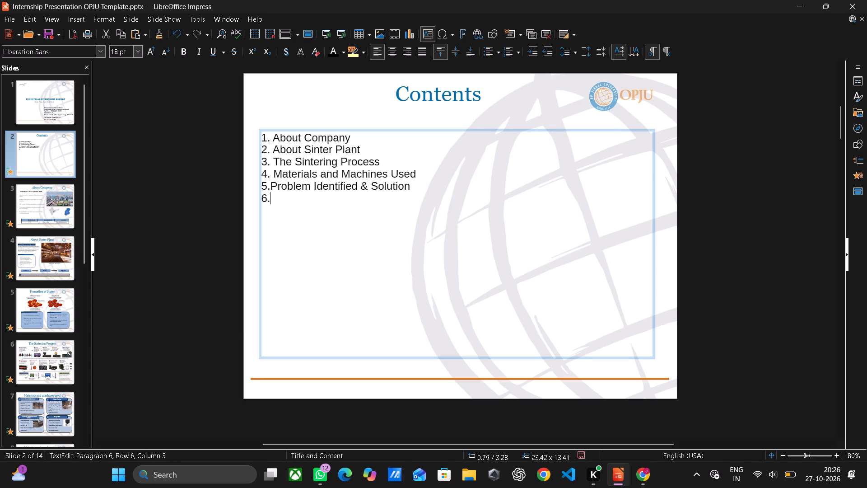
key("ctrl+v")
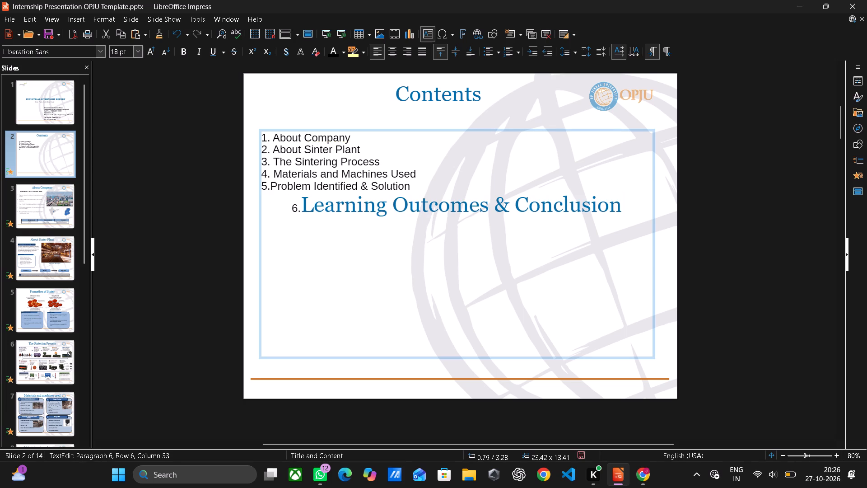
left_click_drag(298, 209, 623, 215)
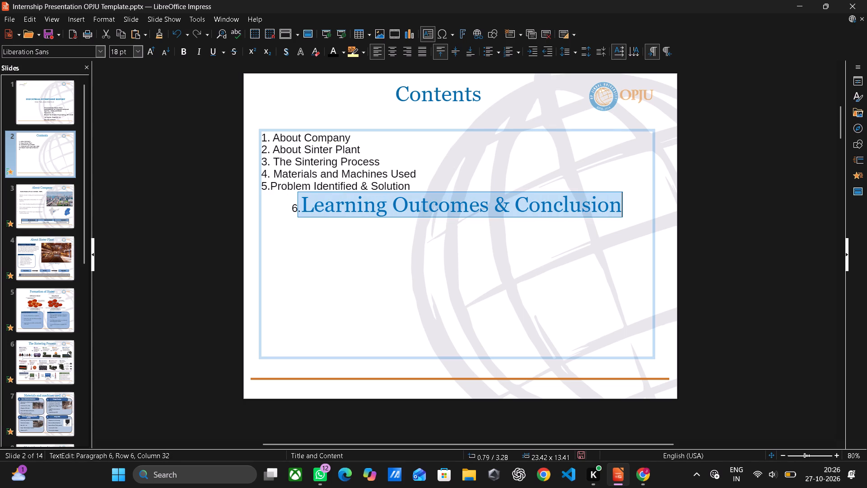
left_click_drag(623, 215, 624, 215)
left_click(312, 48)
left_click(371, 319)
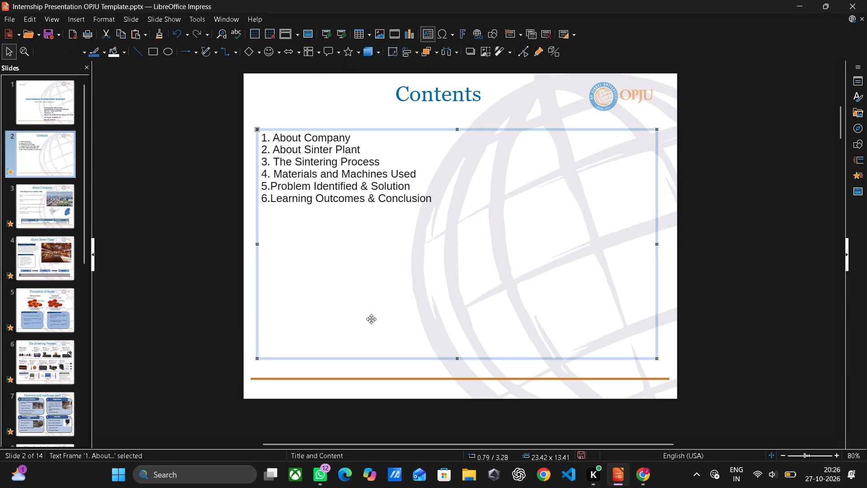
Increase the paragraph spacing of all six contents lines by six increments.
left_click(262, 138)
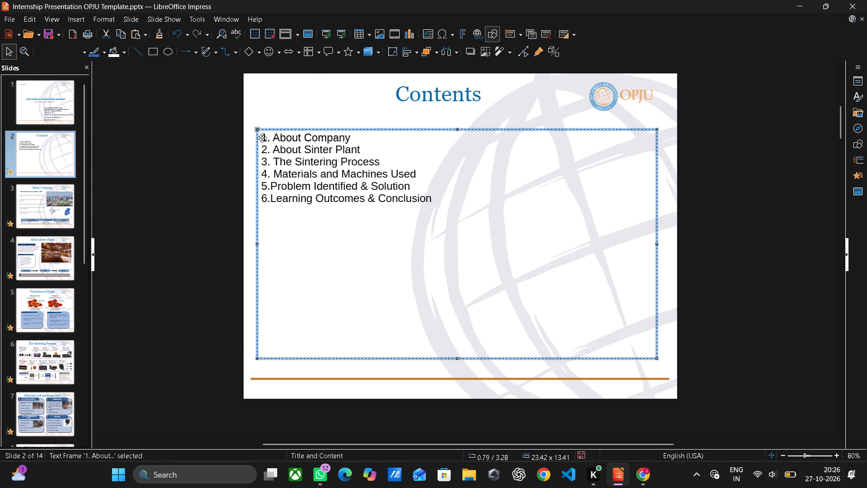
left_click(262, 137)
left_click_drag(266, 137, 451, 212)
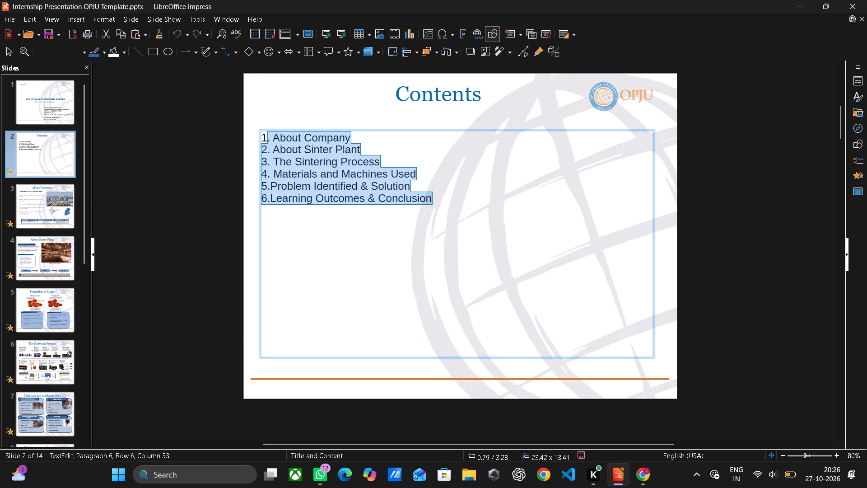
left_click_drag(451, 212, 459, 213)
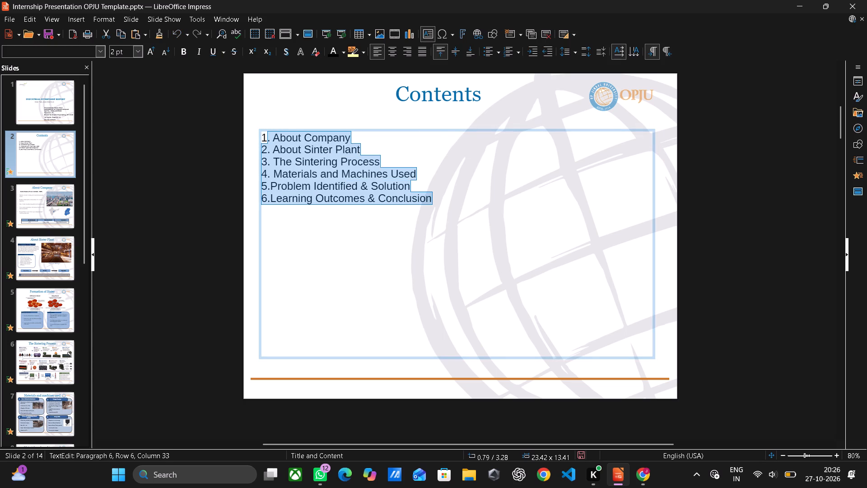
triple_click(590, 56)
double_click(590, 56)
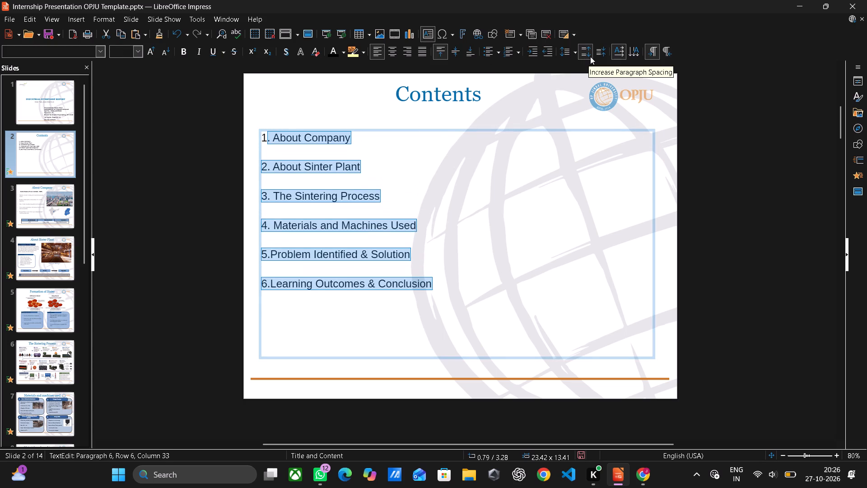
left_click(590, 56)
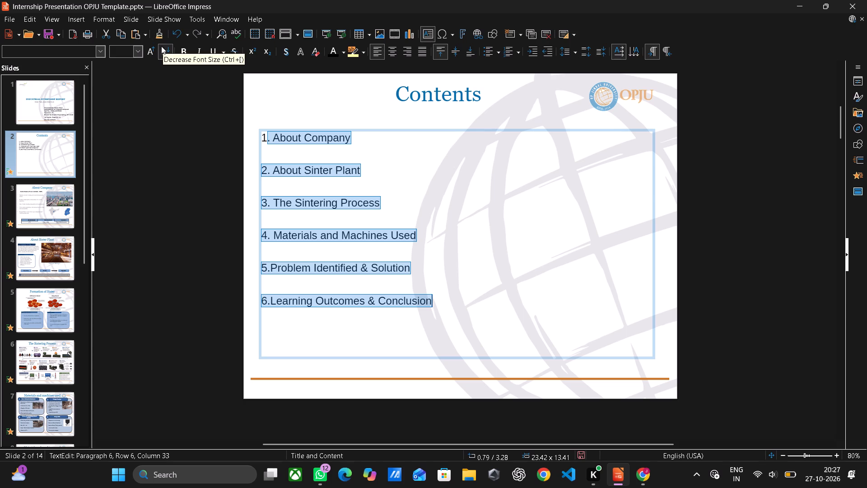
Enlarge the selected text of the six contents lines to 26 pt.
triple_click(148, 50)
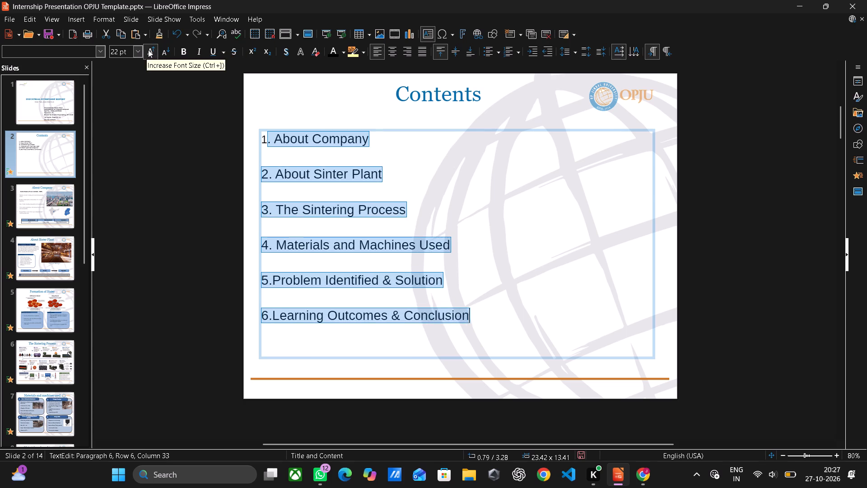
left_click(148, 50)
left_click(148, 50)
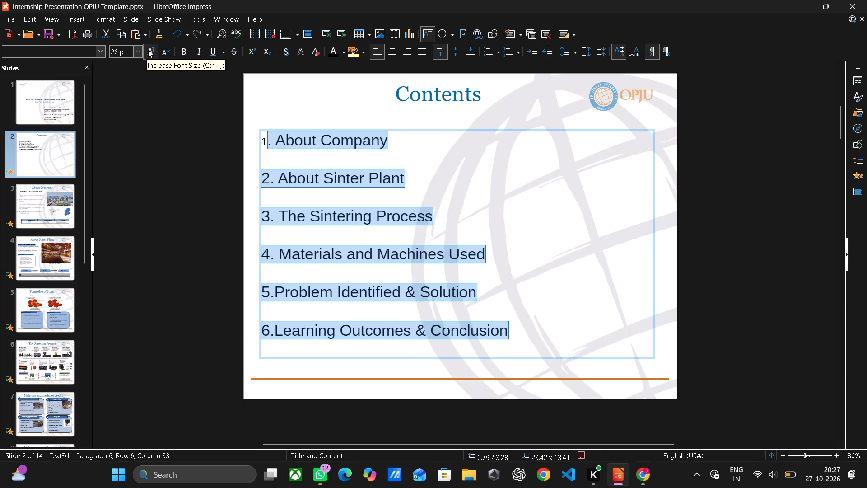
Check the font of the "What is a Sinter Plant?" paragraph on slide 4 and return to the Contents slide.
left_click(41, 250)
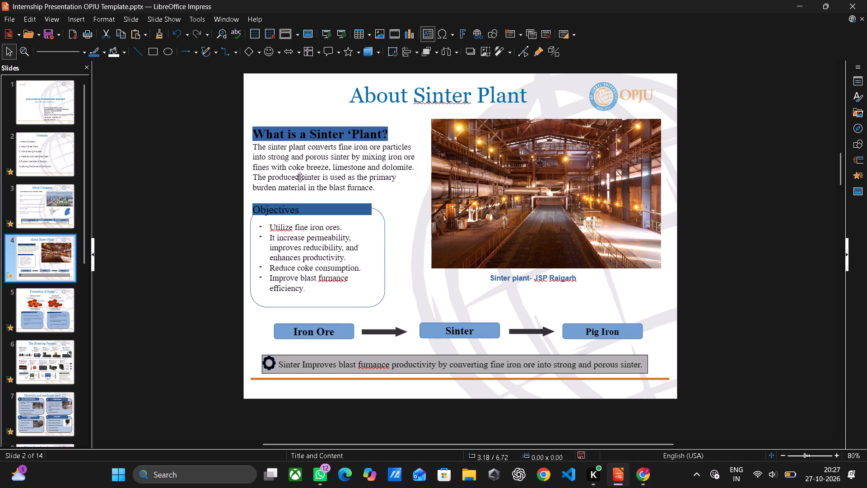
left_click(298, 164)
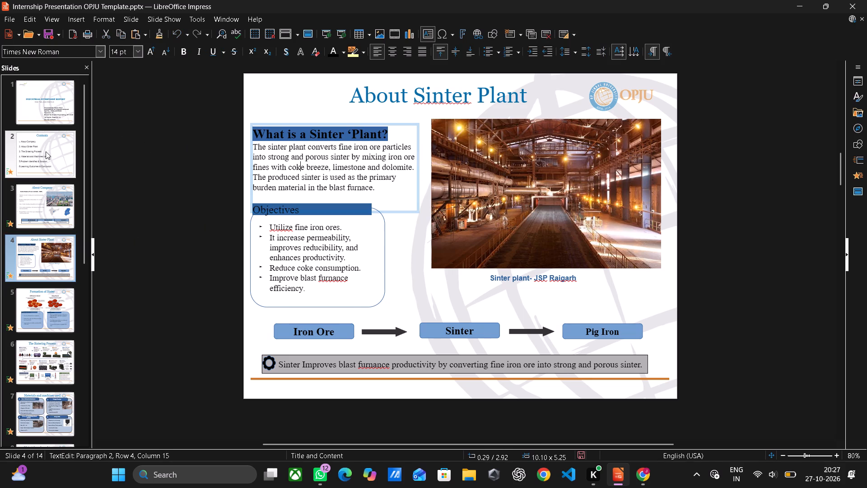
left_click(47, 155)
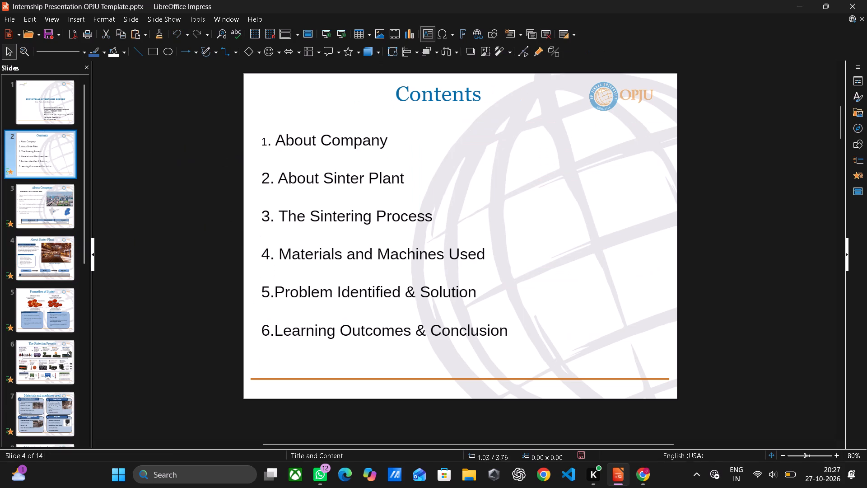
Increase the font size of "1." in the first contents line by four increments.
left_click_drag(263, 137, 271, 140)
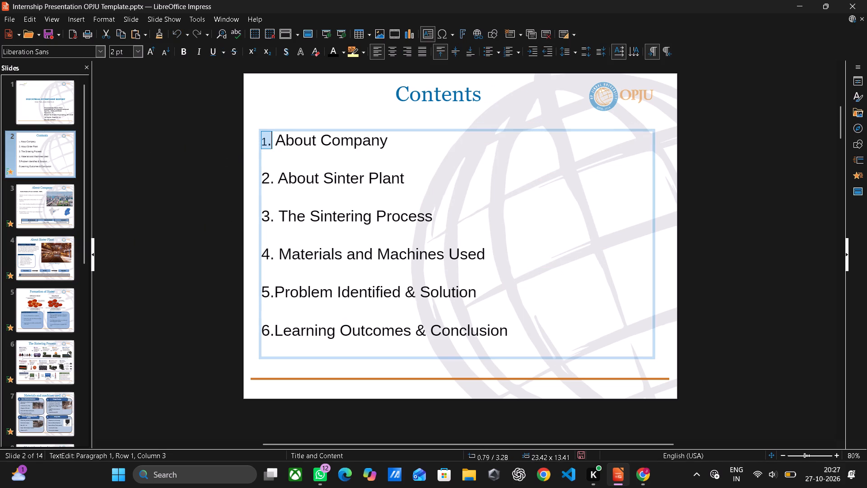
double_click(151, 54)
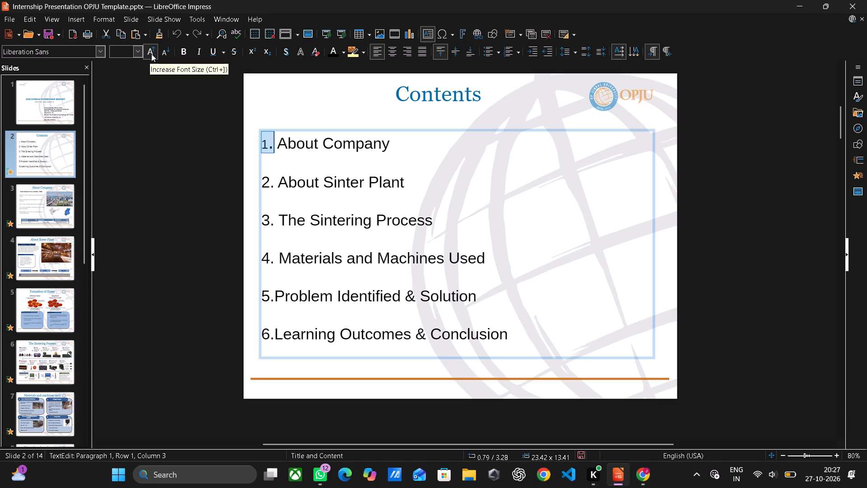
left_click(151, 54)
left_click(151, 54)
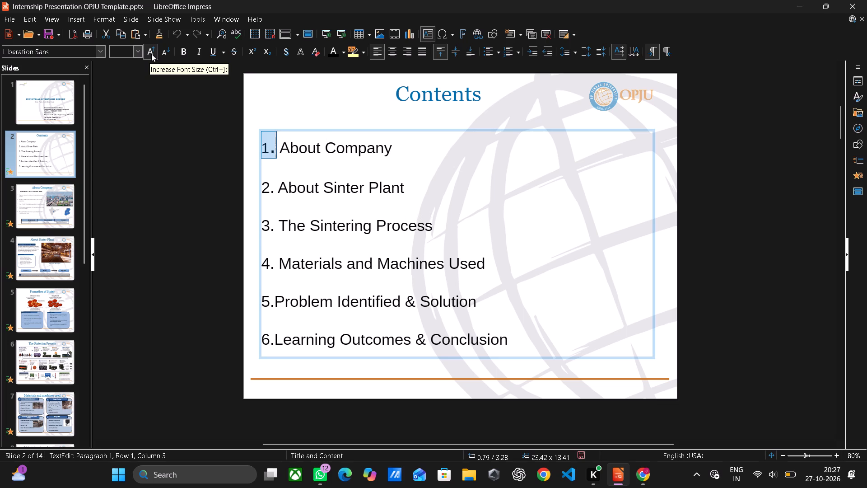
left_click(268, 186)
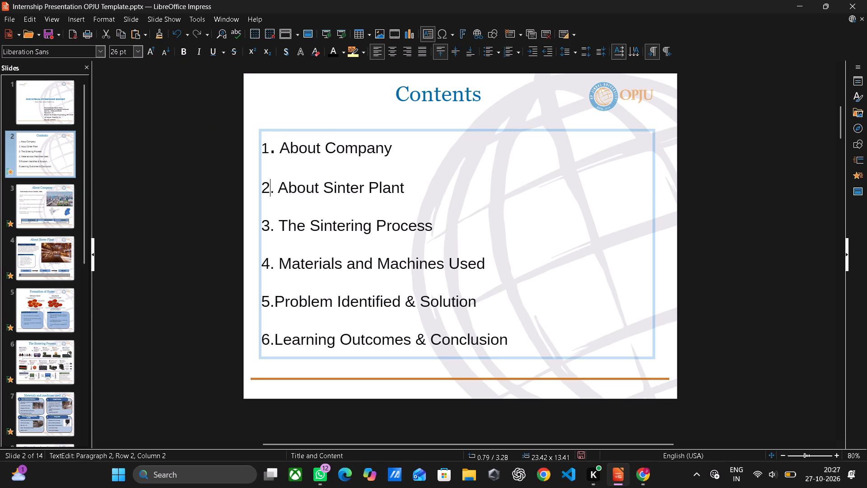
Set the font size of "1." in the first contents line to 26 pt.
left_click_drag(263, 150, 275, 148)
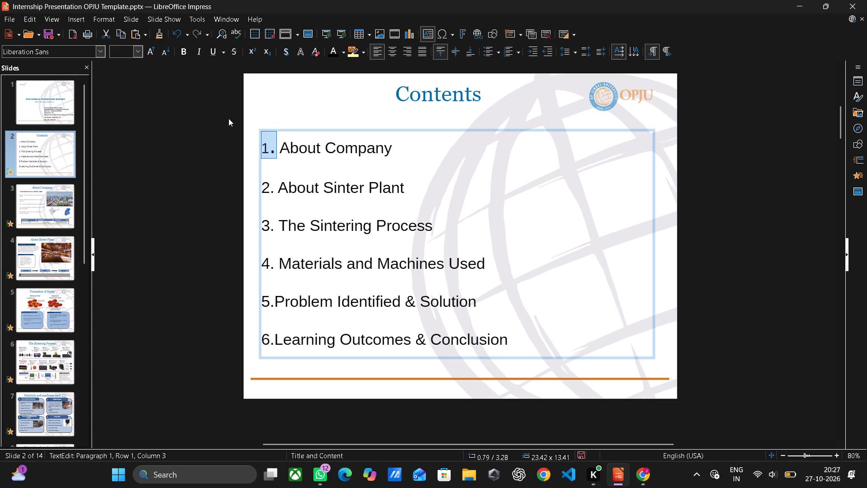
left_click(141, 53)
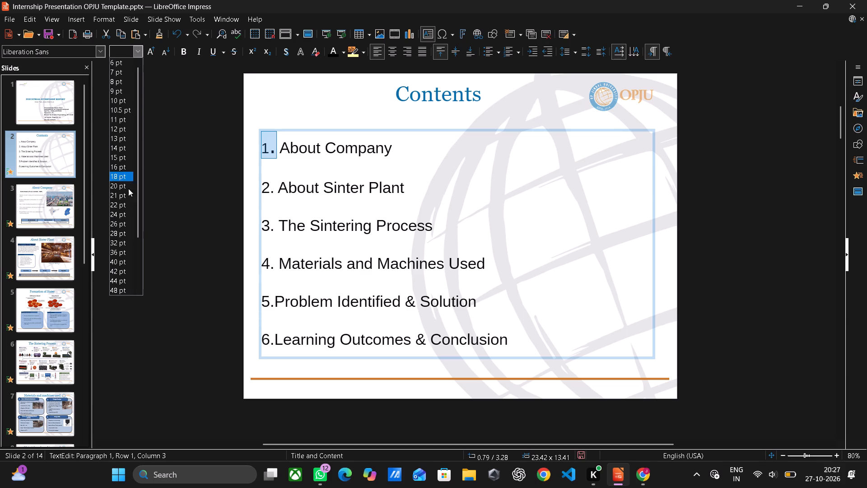
left_click(118, 226)
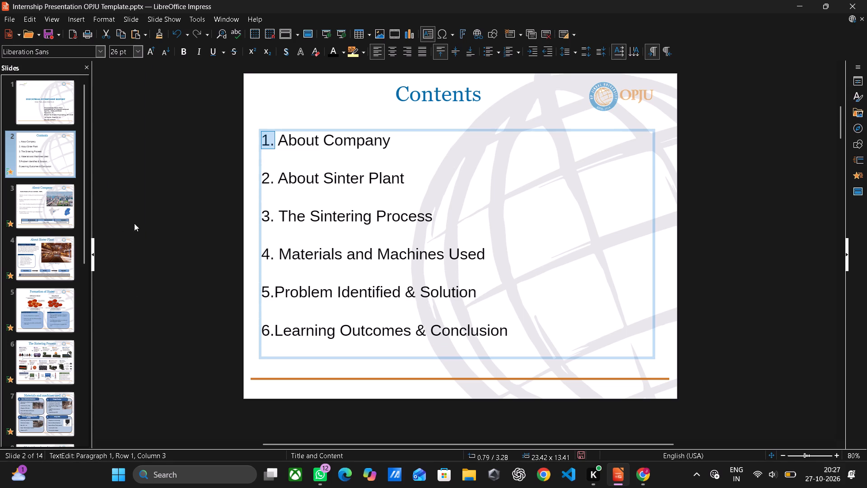
left_click(308, 154)
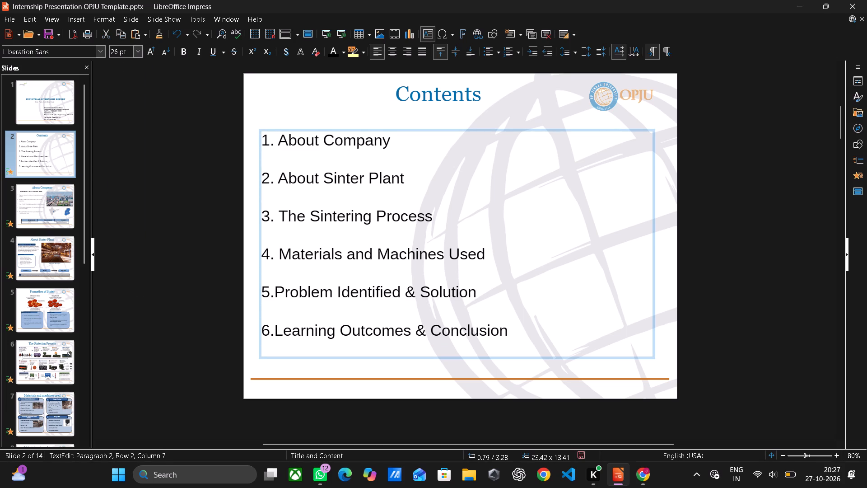
Select the text of all six contents lines.
left_click_drag(266, 143, 515, 287)
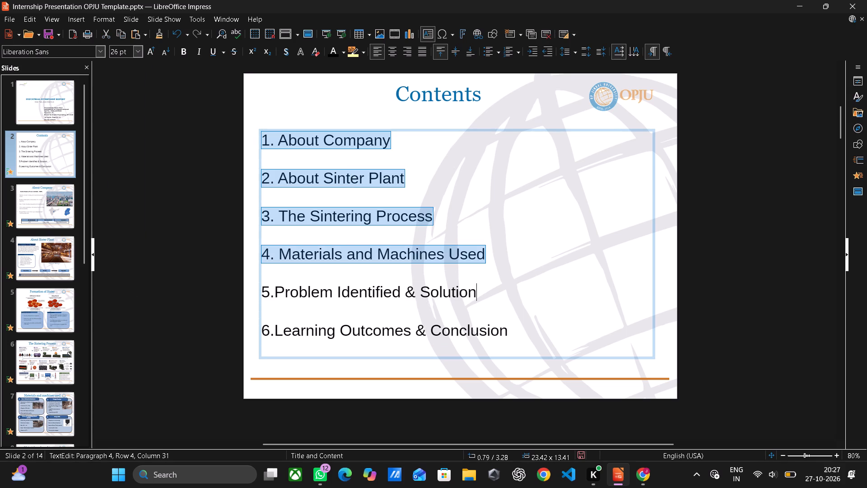
left_click_drag(515, 287, 529, 328)
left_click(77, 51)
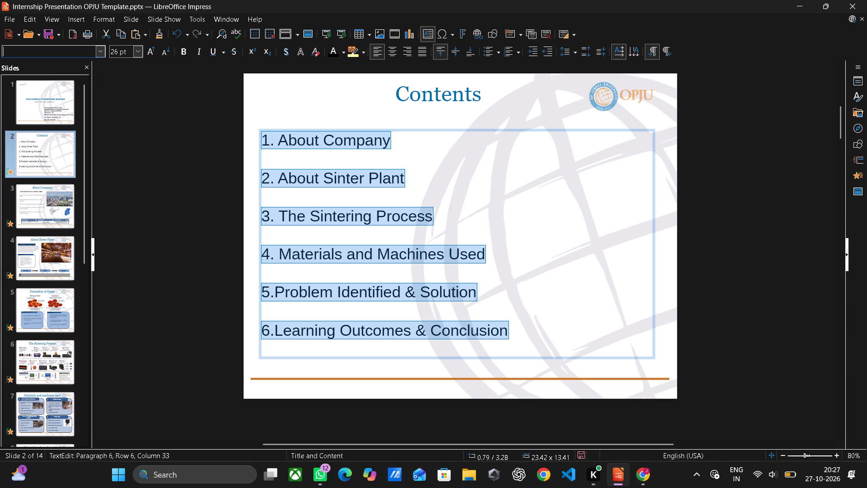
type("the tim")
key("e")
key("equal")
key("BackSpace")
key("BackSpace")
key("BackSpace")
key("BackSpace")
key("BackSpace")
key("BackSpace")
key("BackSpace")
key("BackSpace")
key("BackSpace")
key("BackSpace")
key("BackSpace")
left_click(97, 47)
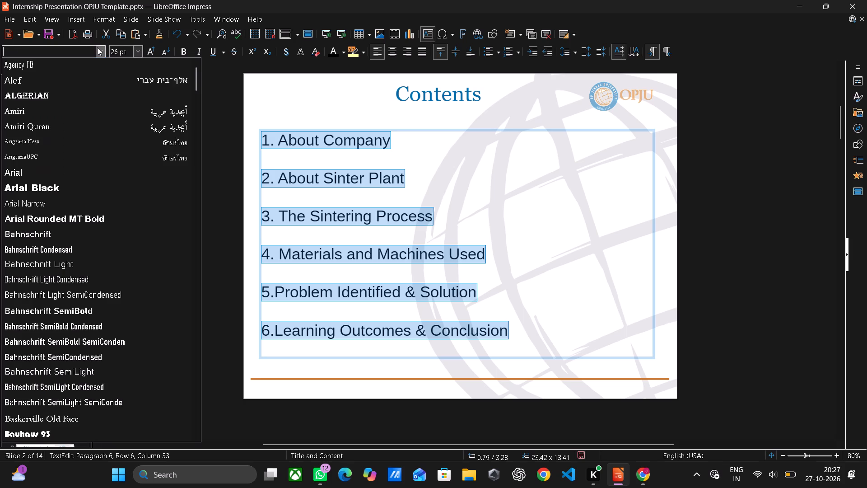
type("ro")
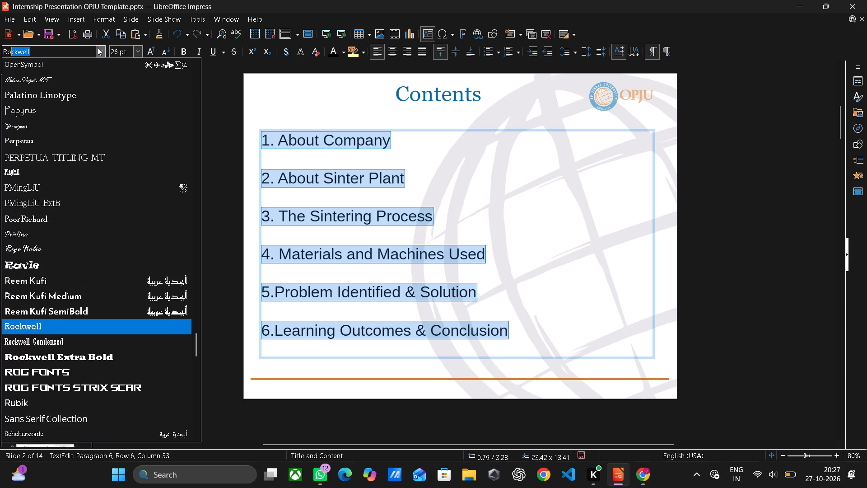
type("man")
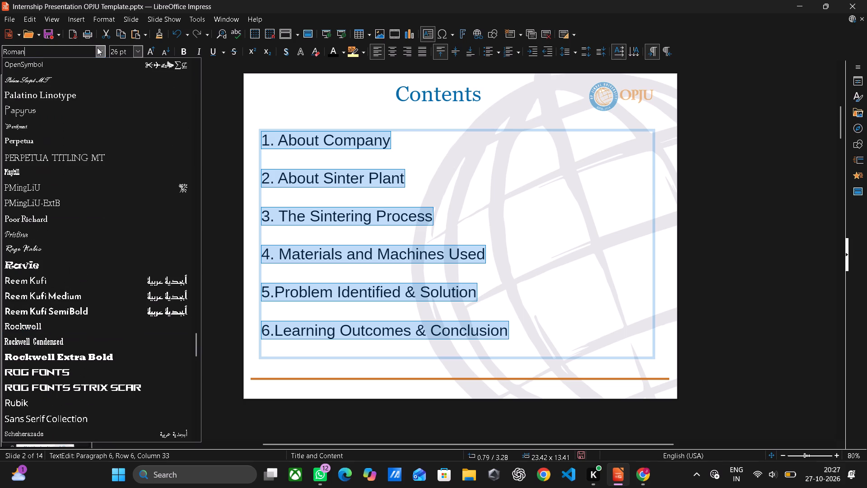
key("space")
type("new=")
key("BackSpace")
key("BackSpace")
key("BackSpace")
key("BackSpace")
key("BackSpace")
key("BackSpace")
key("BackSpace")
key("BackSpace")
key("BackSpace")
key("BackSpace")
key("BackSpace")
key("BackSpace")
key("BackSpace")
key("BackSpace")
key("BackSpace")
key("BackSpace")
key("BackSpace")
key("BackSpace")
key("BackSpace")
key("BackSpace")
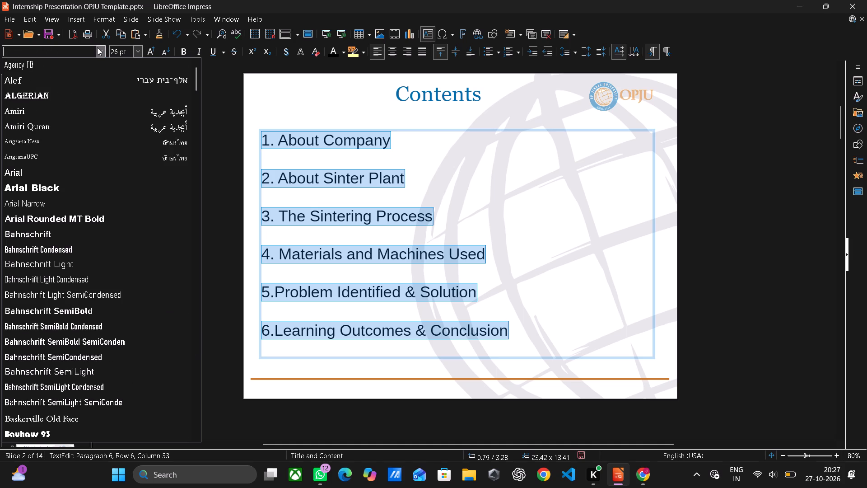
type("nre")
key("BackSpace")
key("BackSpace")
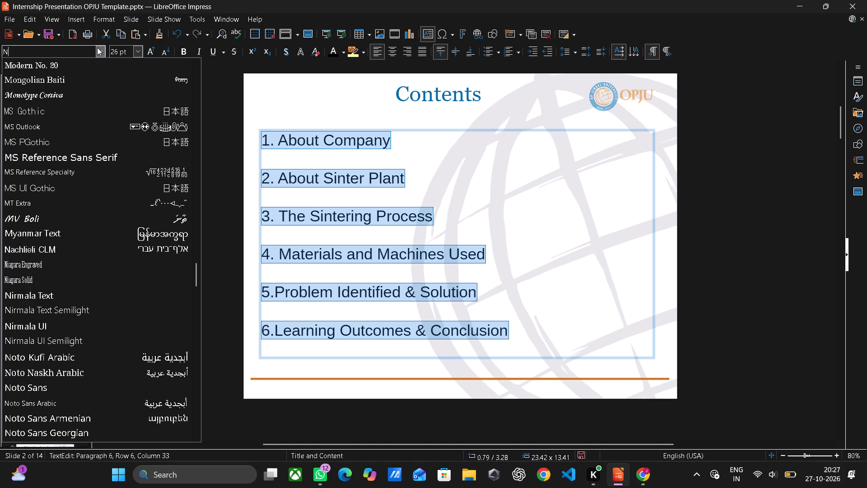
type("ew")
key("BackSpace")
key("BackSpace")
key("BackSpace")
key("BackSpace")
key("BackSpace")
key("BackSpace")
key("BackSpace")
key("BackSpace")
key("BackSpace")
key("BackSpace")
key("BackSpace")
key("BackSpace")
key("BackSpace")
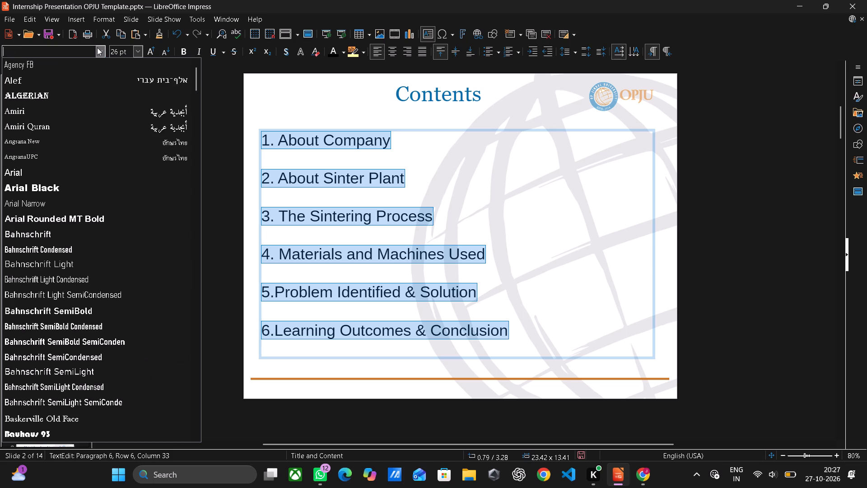
Set the font of the six selected contents lines to Times New Roman and deselect the text frame.
type("times")
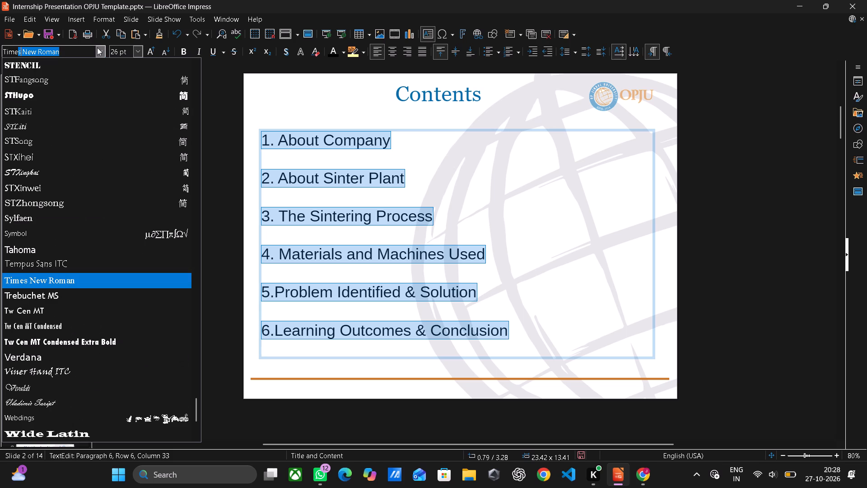
key("Return")
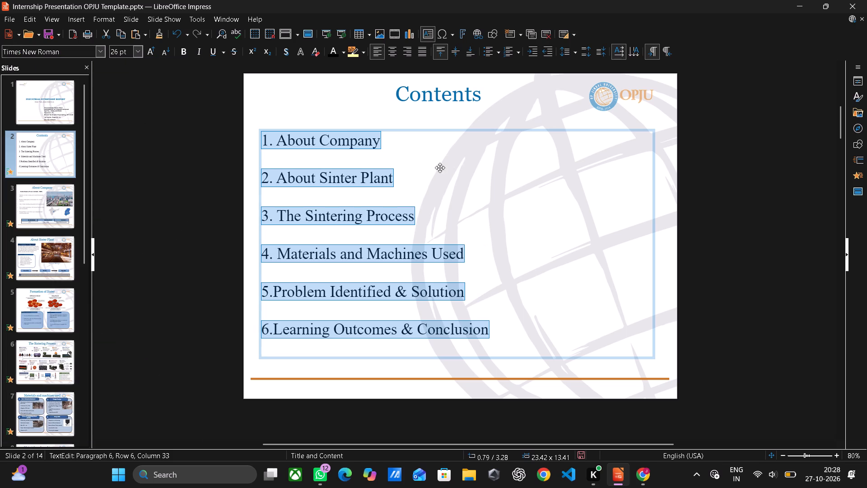
left_click(488, 194)
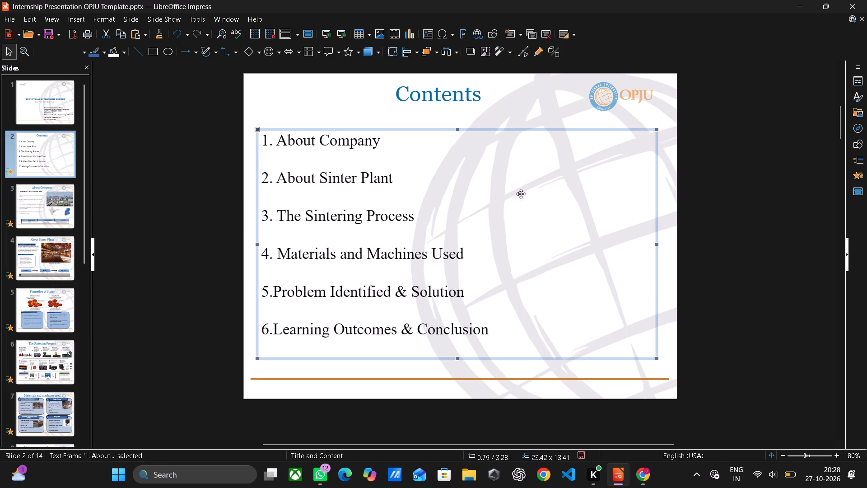
left_click(717, 225)
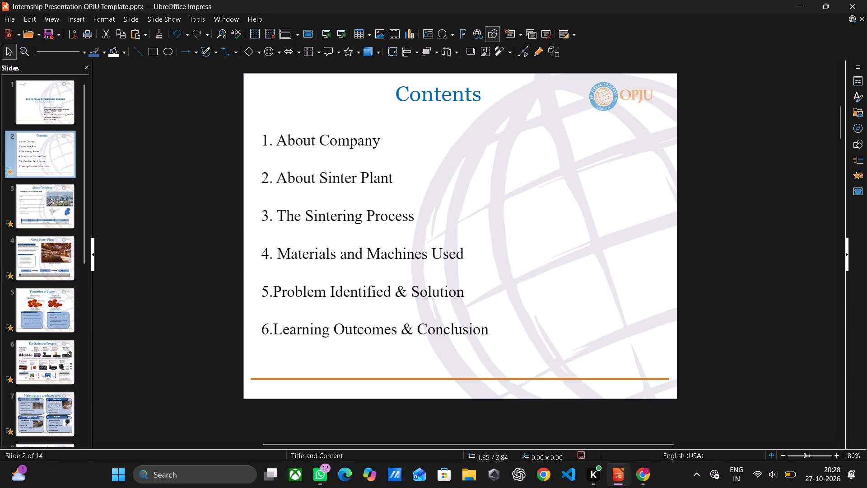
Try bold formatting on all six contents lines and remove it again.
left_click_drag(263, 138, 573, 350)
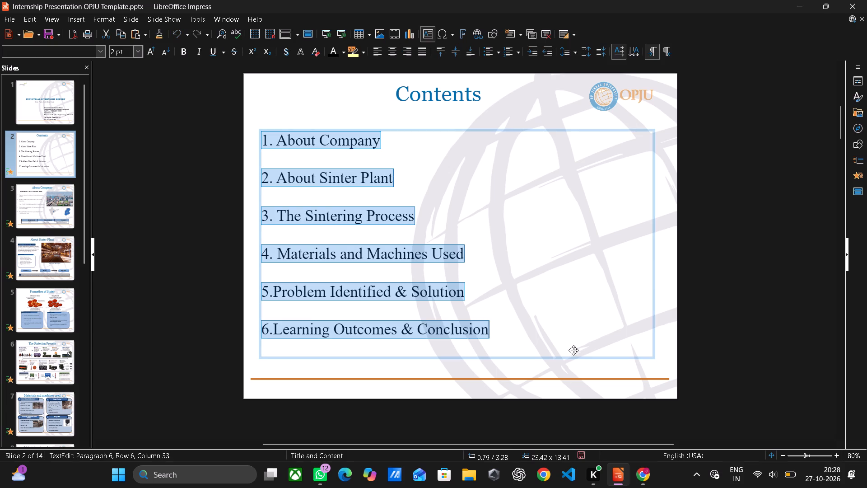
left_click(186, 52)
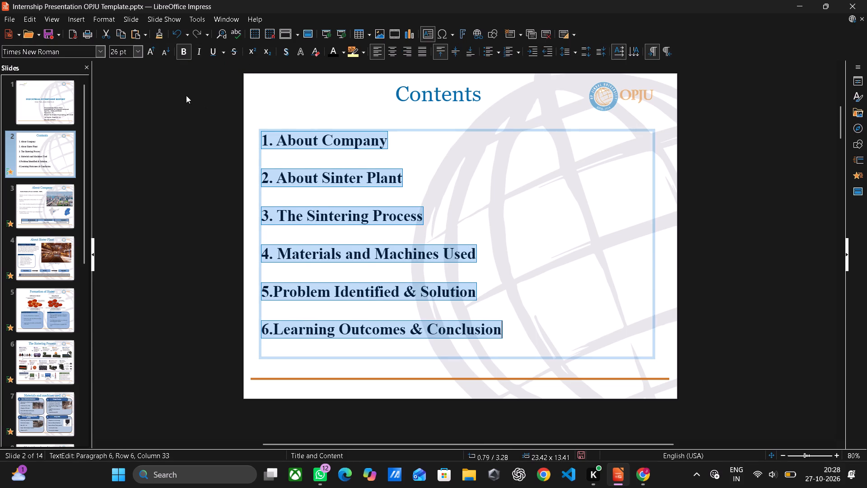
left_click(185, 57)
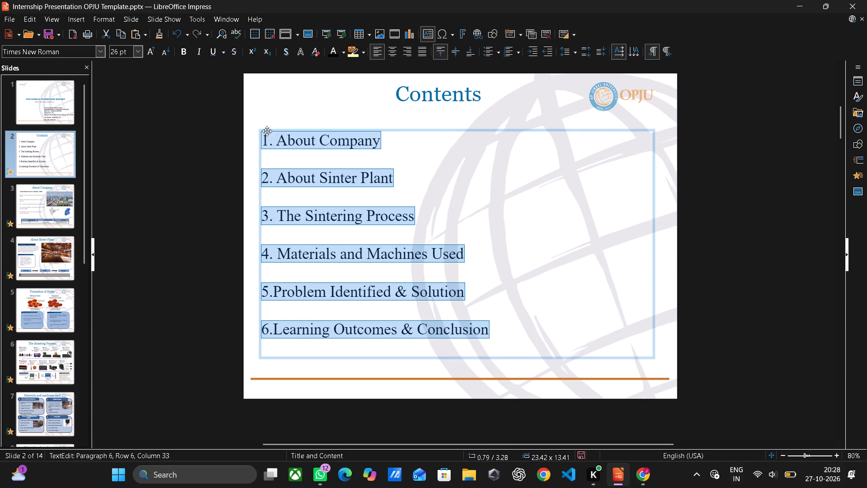
Make the numbers "1.", "2.", "3." and "4." bold in the first four contents lines.
left_click_drag(272, 145, 262, 142)
left_click(388, 160)
left_click(271, 143)
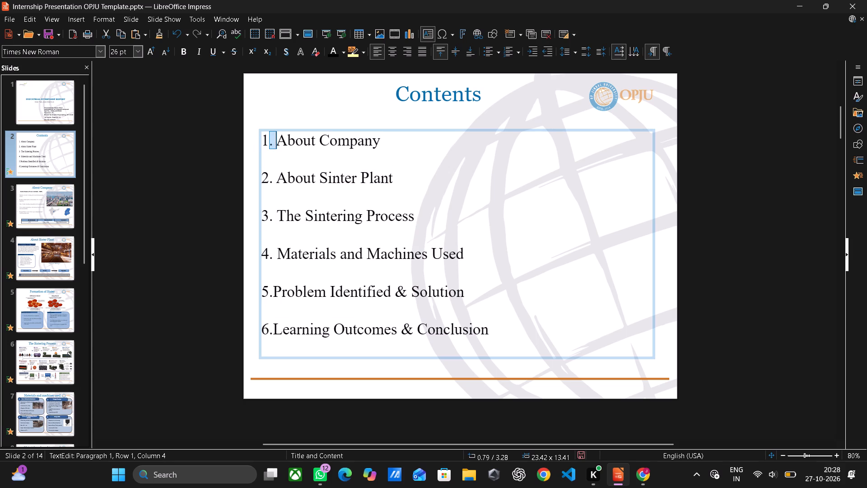
left_click(275, 142)
left_click_drag(275, 142, 258, 142)
left_click(179, 48)
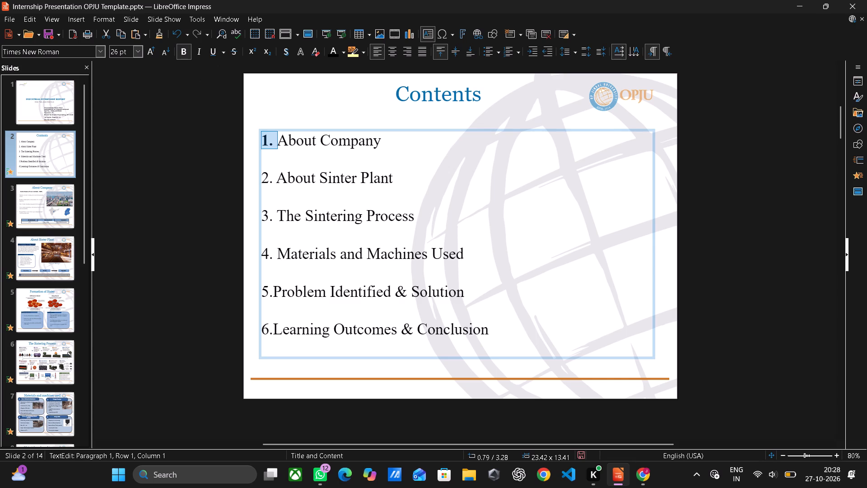
left_click_drag(275, 179, 266, 178)
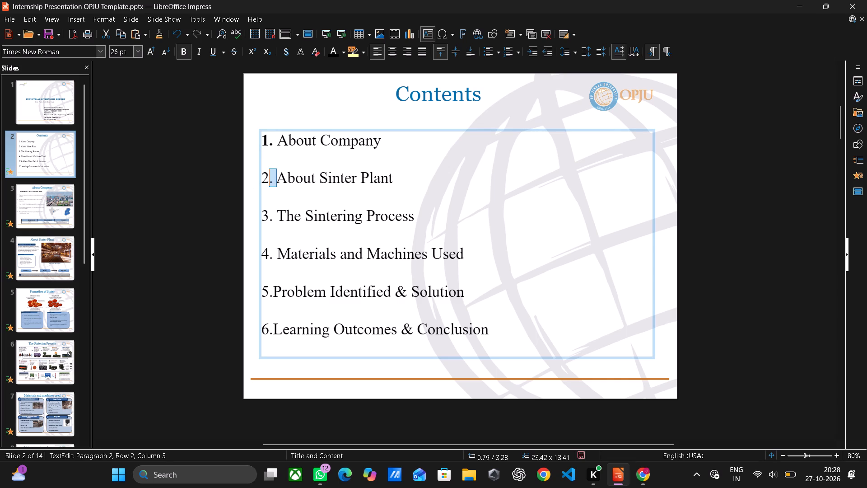
left_click_drag(266, 178, 256, 178)
left_click(185, 53)
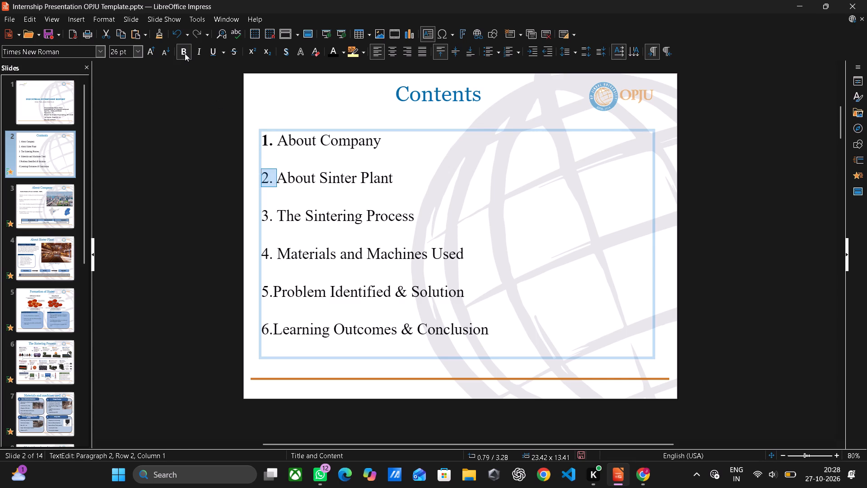
left_click_drag(273, 213, 256, 213)
left_click(183, 52)
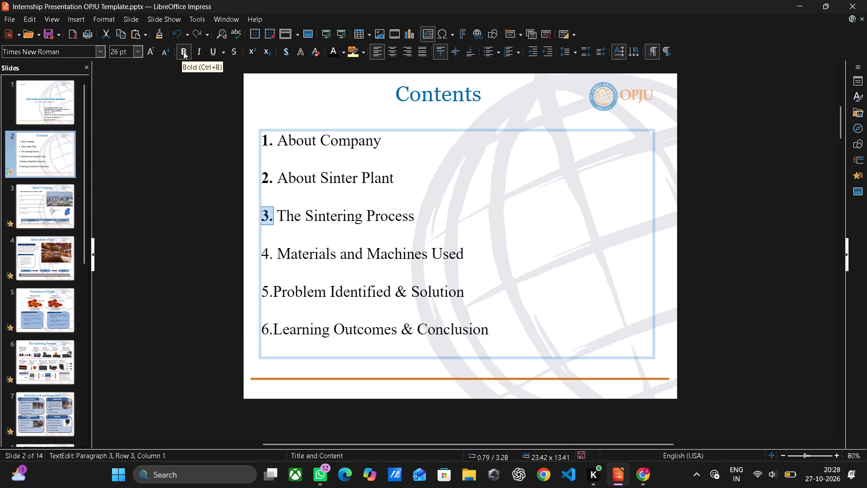
left_click_drag(273, 253, 258, 253)
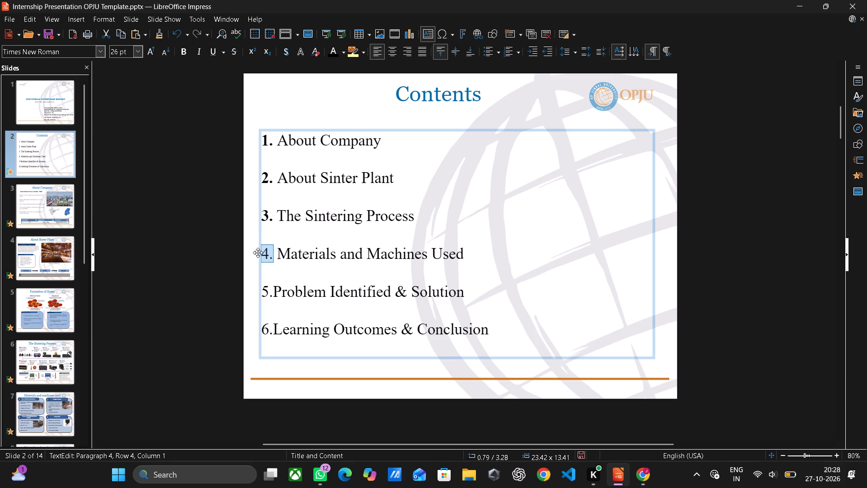
left_click(178, 47)
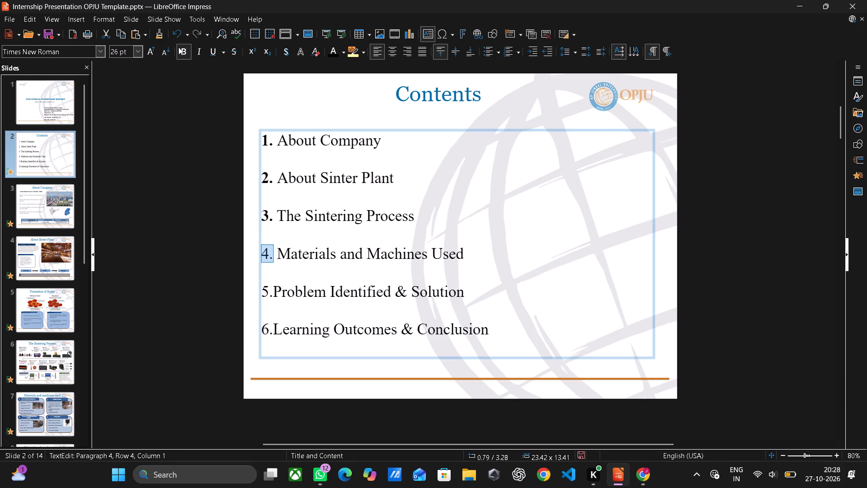
Make "5." bold in the fifth contents line and insert a space before "Problem Identified & Solution".
left_click_drag(274, 295, 257, 290)
left_click(183, 53)
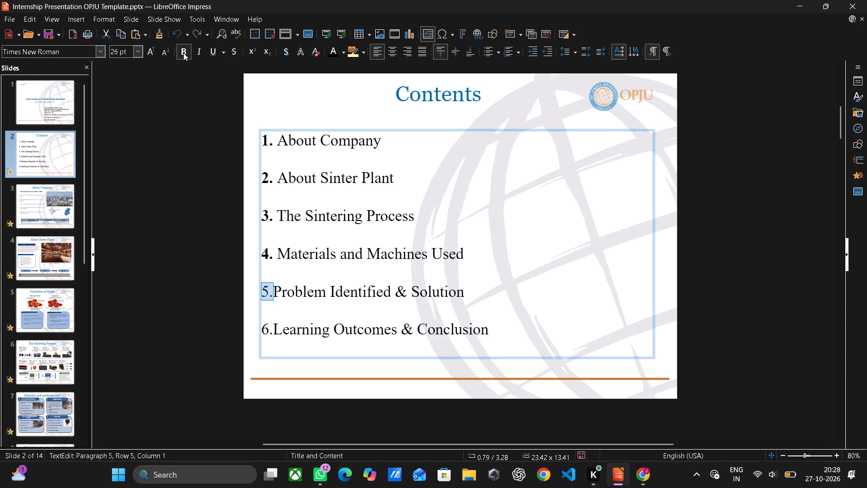
key("space")
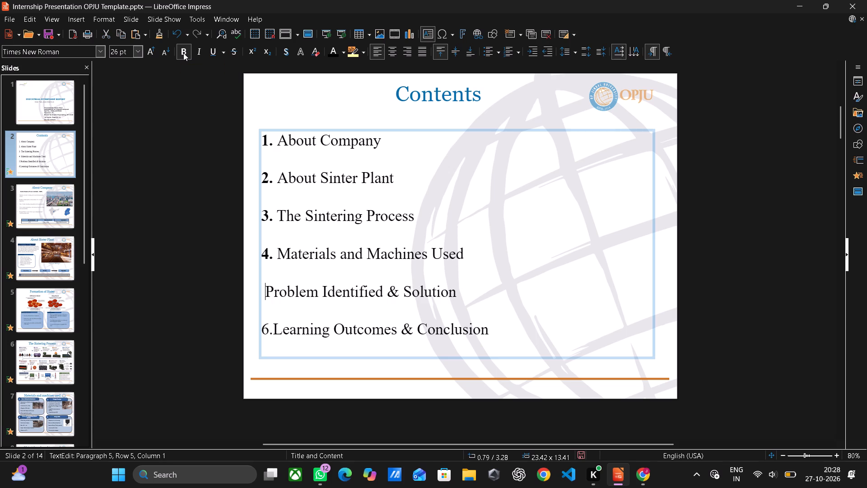
key("ctrl+z")
key("ctrl+z")
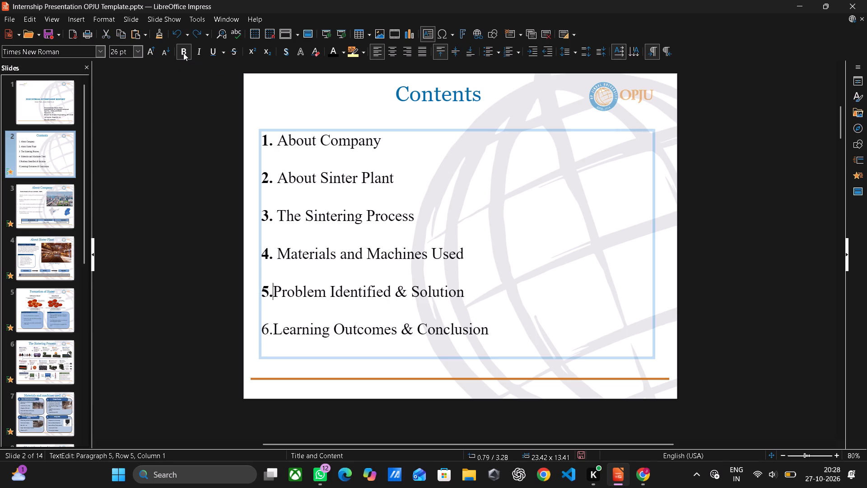
left_click(183, 53)
key("space")
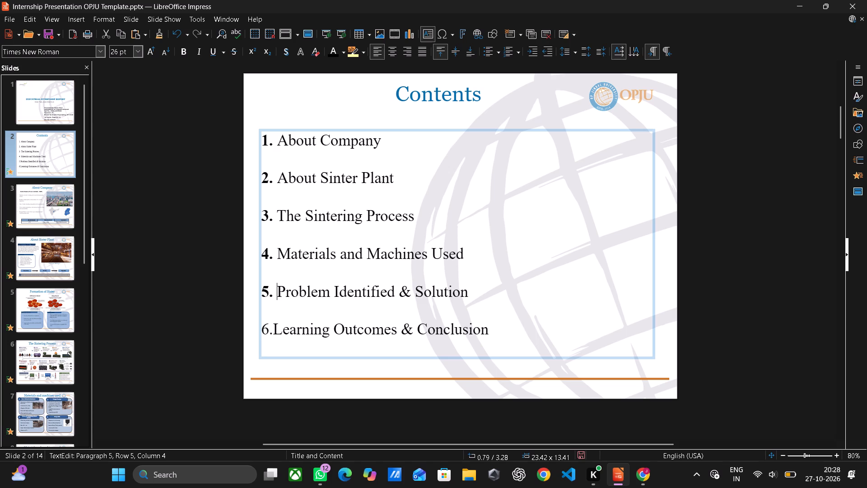
Make "6." bold in the last contents line and insert a space before "Learning Outcomes & Conclusion".
left_click_drag(274, 328, 272, 328)
left_click_drag(272, 328, 255, 326)
left_click(186, 48)
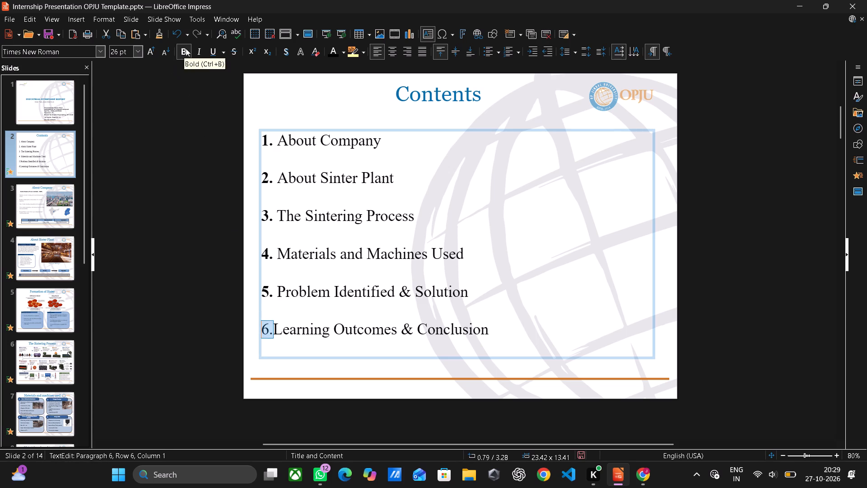
left_click(276, 326)
key("space")
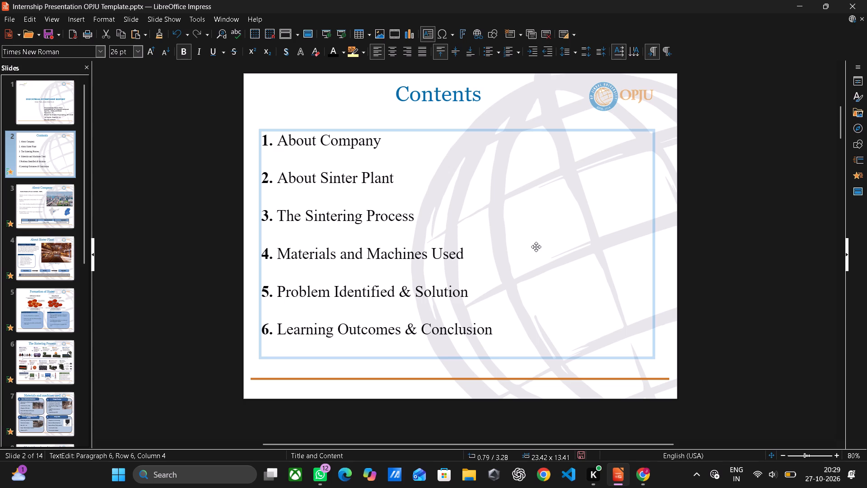
Switch to the CodeTantra queue exercise in Chrome and review the suggested Java code for enqueue() and display().
left_click(631, 479)
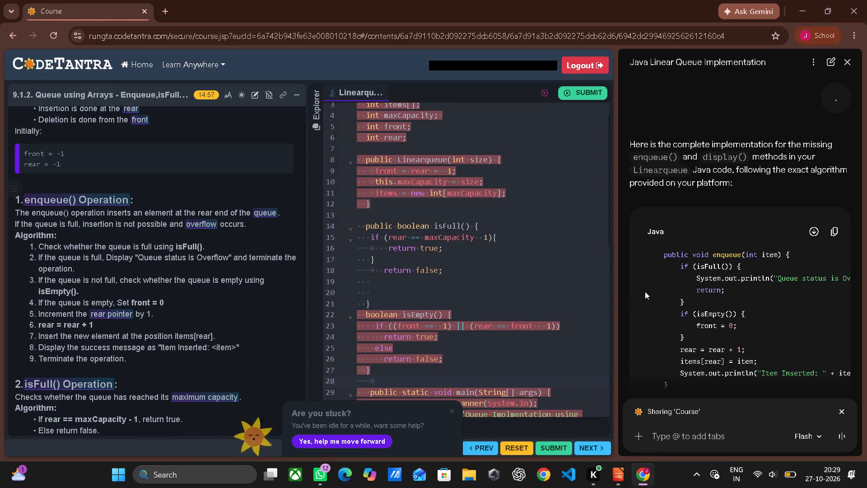
scroll(707, 314, "down", 1)
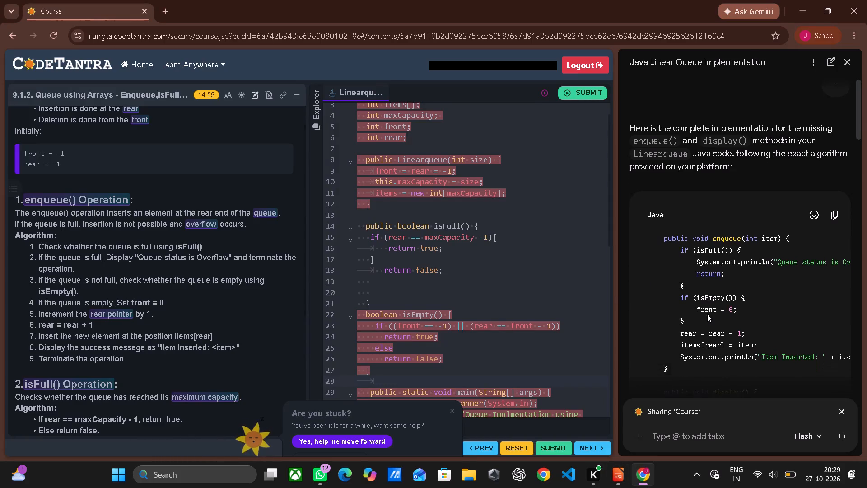
scroll(707, 314, "down", 4)
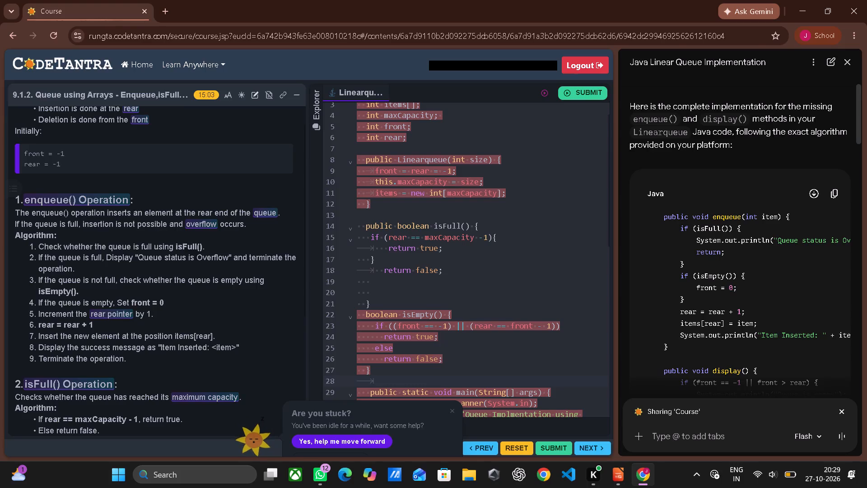
Add the method header "public void enqueue(int item){" on the empty line between isEmpty() and main in the Linearqueue code.
left_click(387, 300)
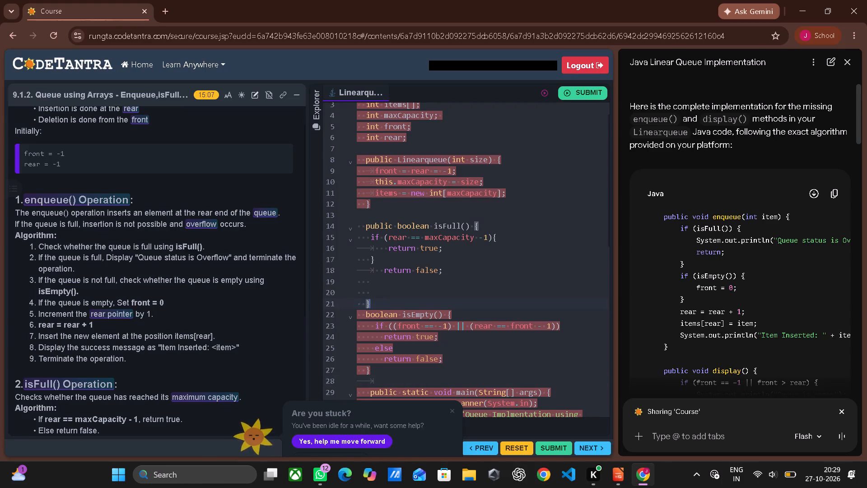
scroll(387, 300, "down", 1)
left_click(384, 300)
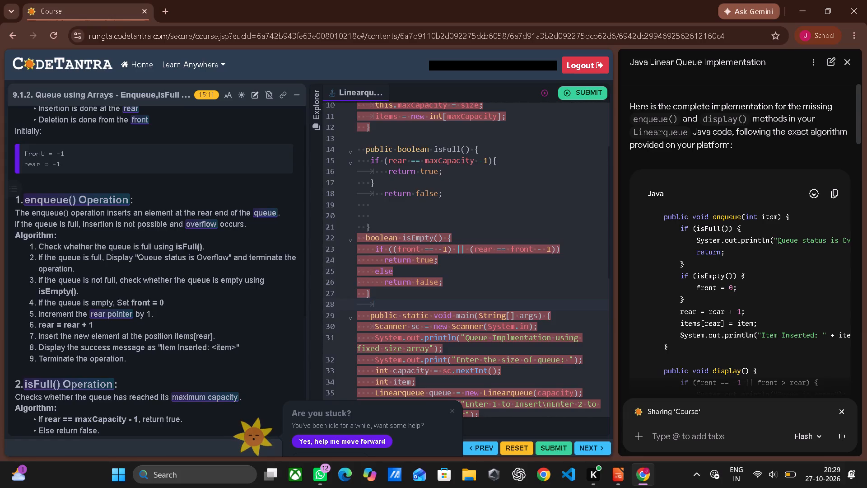
type("public")
key("space")
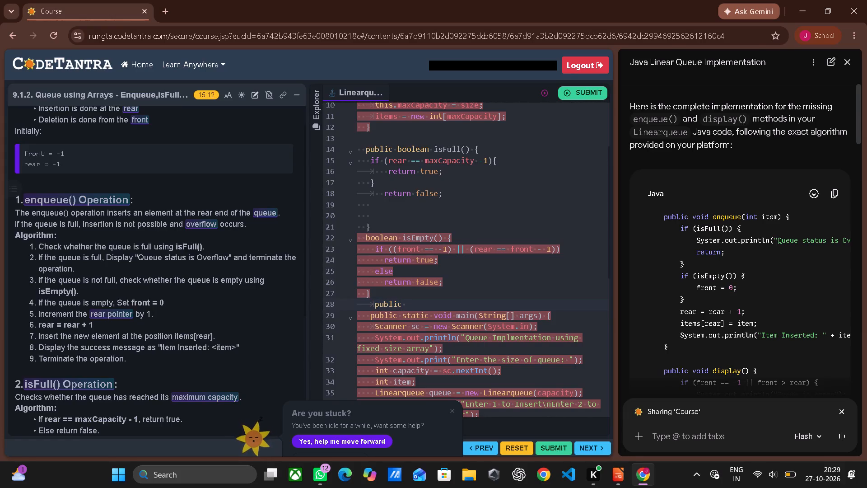
type("void")
key("space")
type("en")
type("queue")
key("BackSpace")
key("BackSpace")
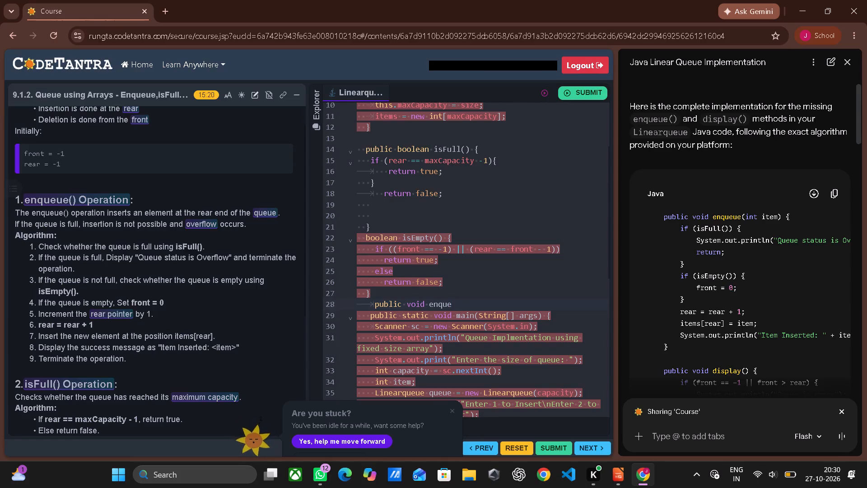
type("yq")
key("BackSpace")
key("BackSpace")
type("ue")
type("(int item")
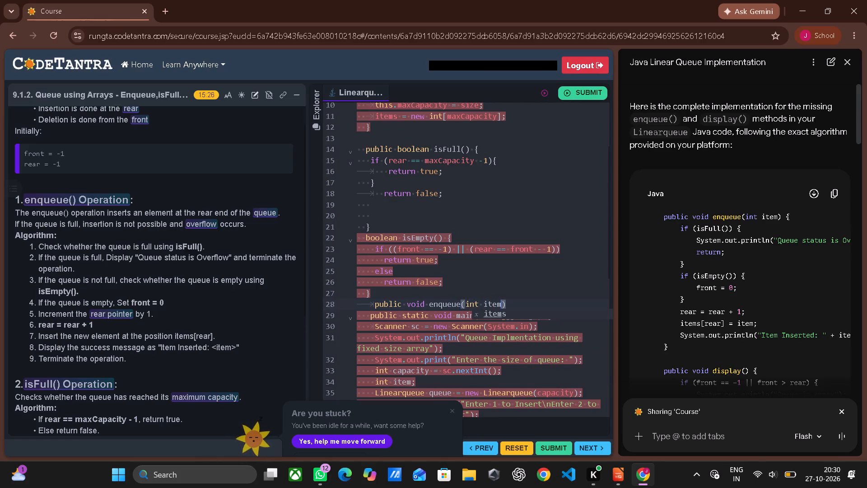
key("Right")
key("shift+braceleft")
key("Return")
Start an "if(isFull()){" block as the first statement inside the enqueue method.
type("if(is")
key("Return")
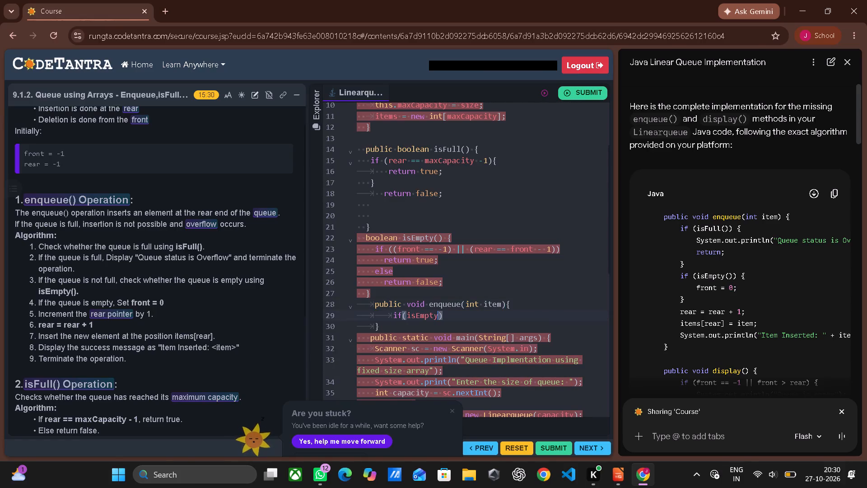
key("BackSpace")
key("BackSpace")
key("BackSpace")
key("BackSpace")
key("BackSpace")
type("Full")
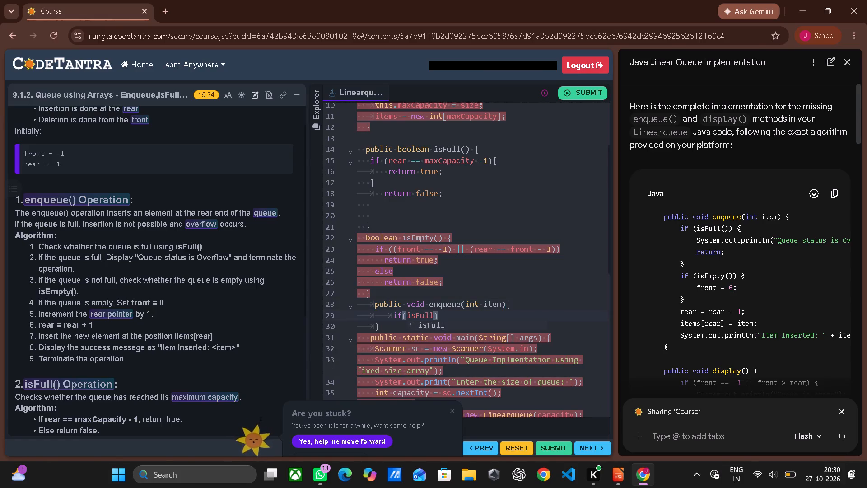
key("shift+parenleft")
key("Right")
key("Right")
key("shift+braceleft")
key("Return")
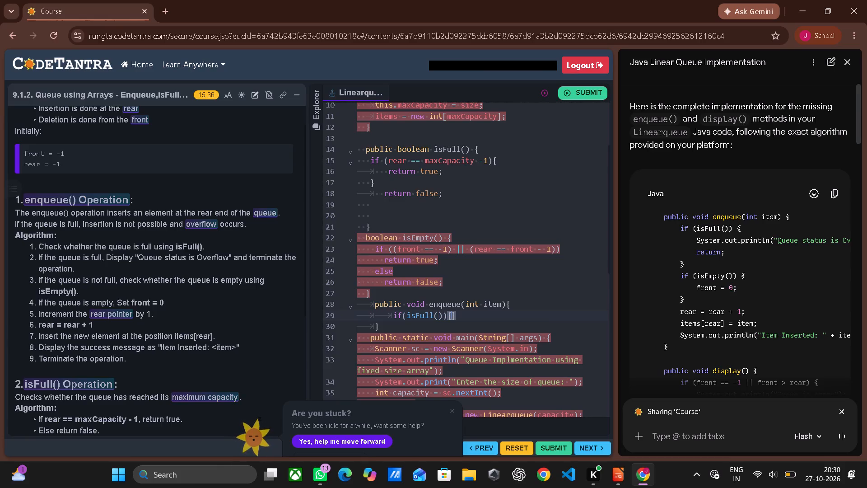